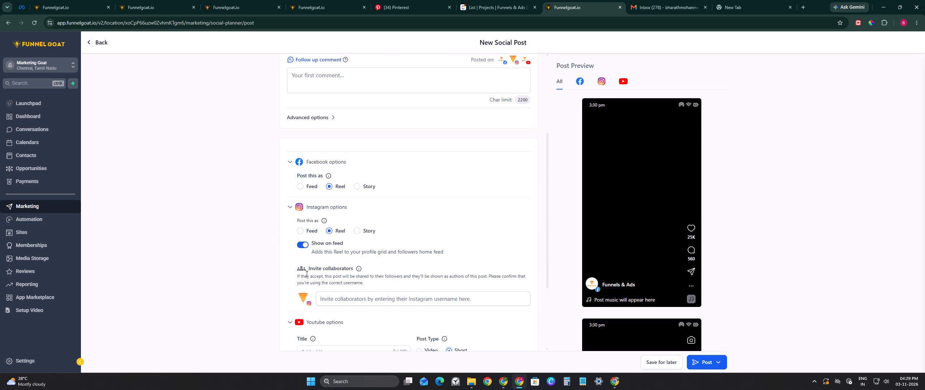
From the new post's content area, open the media library for adding a video and move grok 2.mp4 to the trash.
{"action": "scroll", "coordinate": [437, 208], "scroll_direction": "up", "scroll_amount": 5}
{"action": "left_click", "coordinate": [339, 136]}
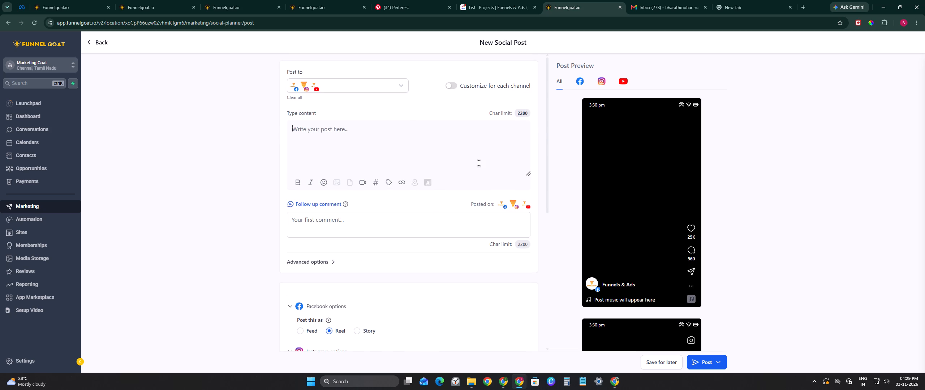
{"action": "left_click", "coordinate": [361, 186]}
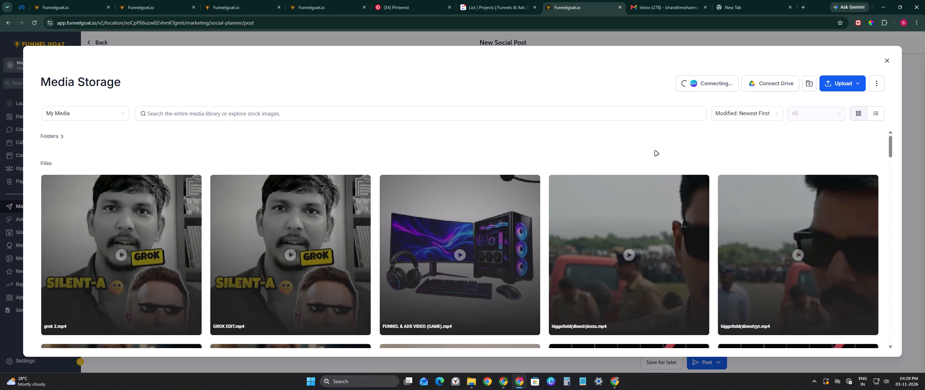
{"action": "key", "text": "alt+Tab"}
{"action": "key", "text": "alt+Tab"}
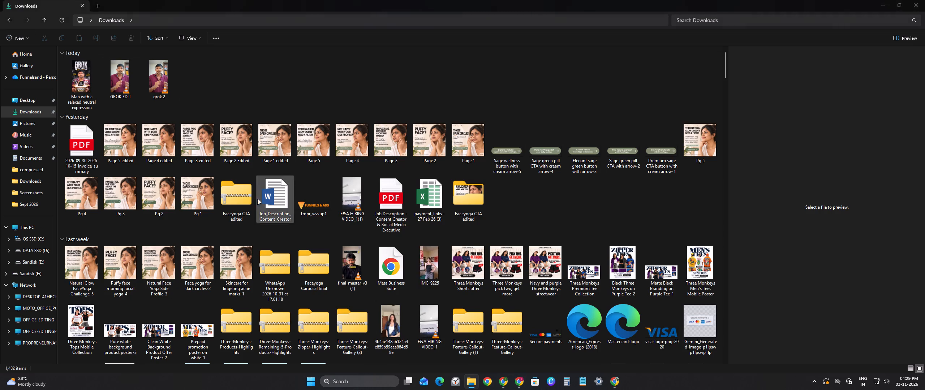
{"action": "left_click", "coordinate": [193, 181]}
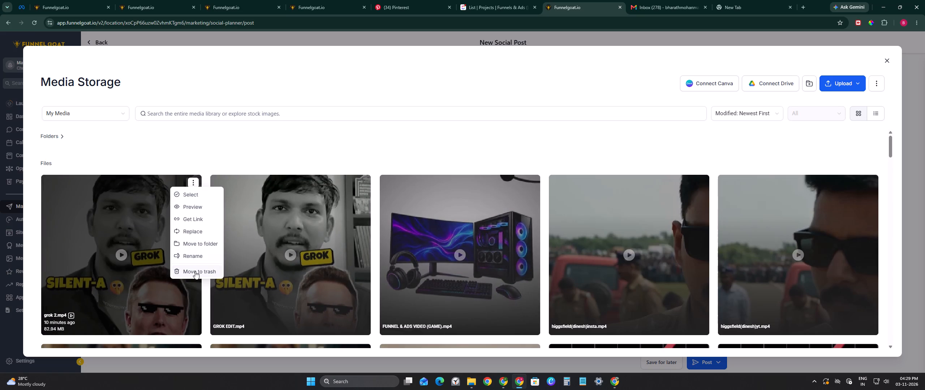
{"action": "left_click", "coordinate": [195, 271]}
{"action": "left_click", "coordinate": [525, 228]}
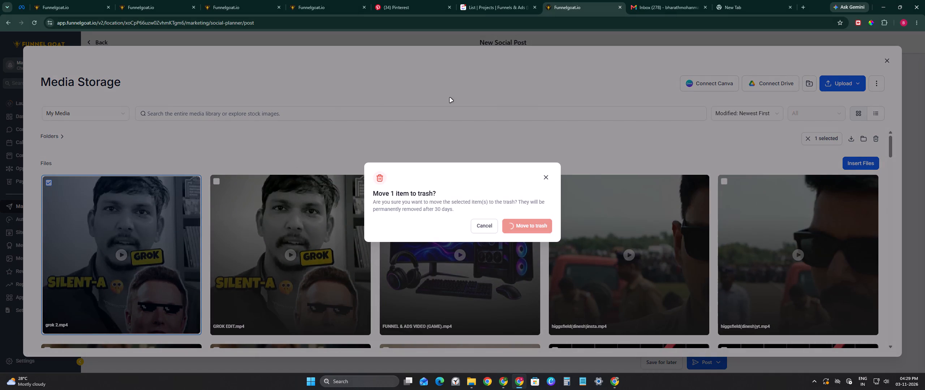
Upload the grok 2 video from the Downloads folder in File Explorer to Media Storage.
{"action": "key", "text": "alt+Tab"}
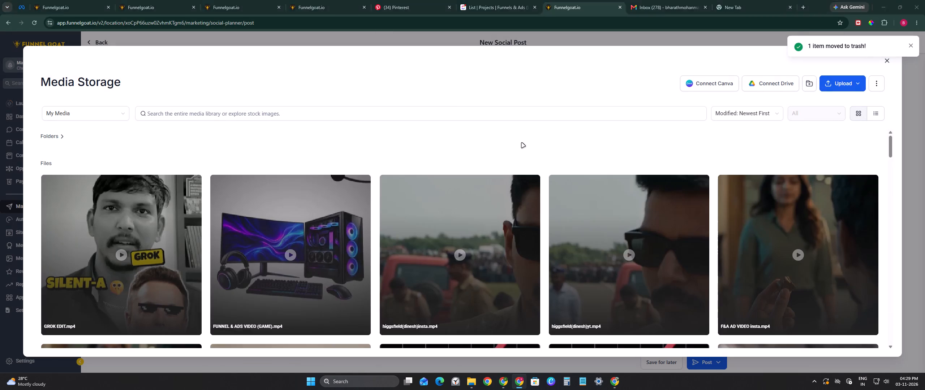
{"action": "left_click_drag", "start_coordinate": [113, 81], "coordinate": [124, 83]}
{"action": "left_click_drag", "start_coordinate": [160, 82], "coordinate": [385, 162]}
{"action": "key", "text": "alt+Tab"}
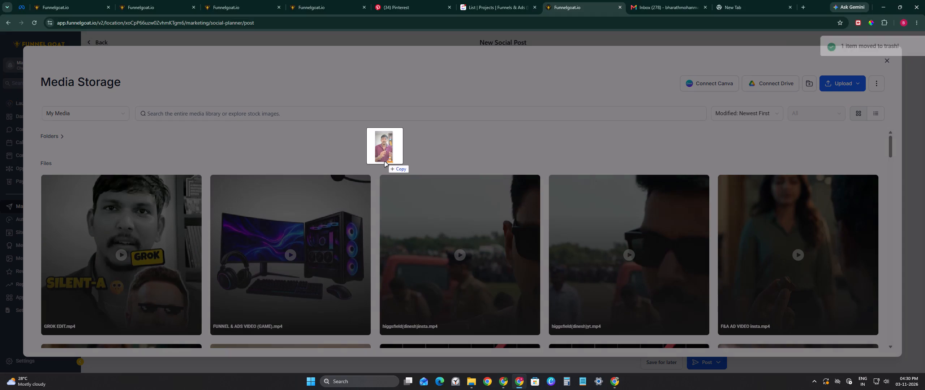
{"action": "left_click_drag", "start_coordinate": [385, 162], "coordinate": [385, 168]}
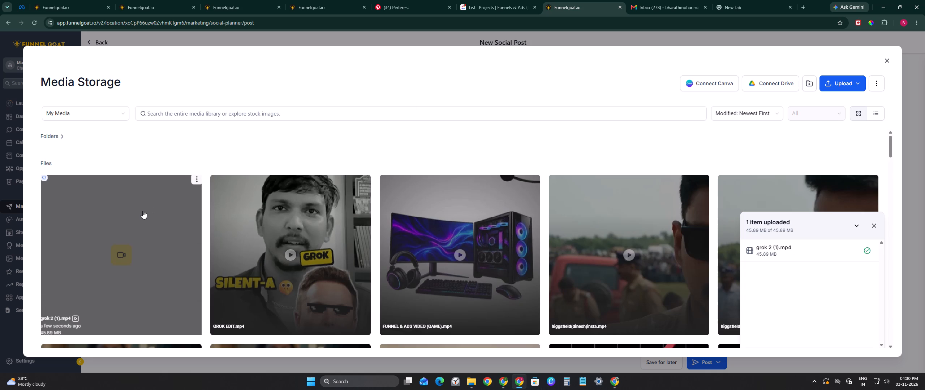
Insert the newly uploaded grok 2 (1).mp4 video into the social post.
{"action": "left_click", "coordinate": [143, 211]}
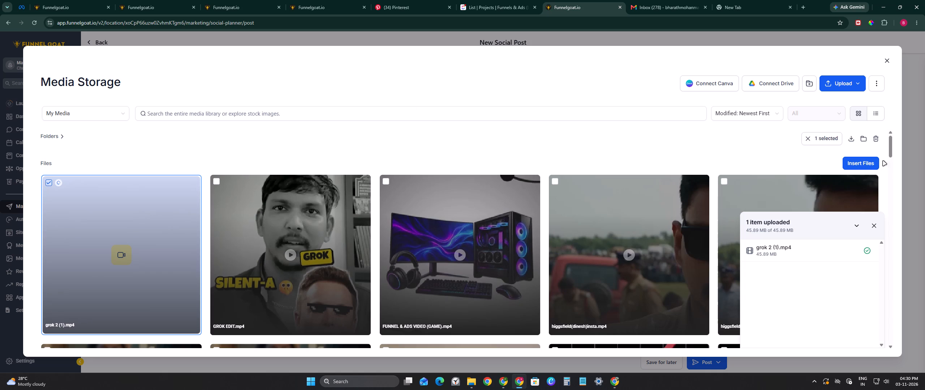
{"action": "left_click", "coordinate": [875, 225]}
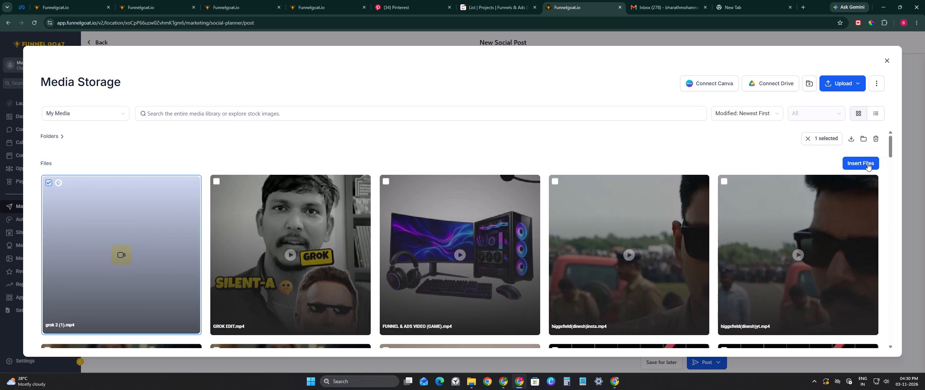
{"action": "left_click", "coordinate": [868, 163]}
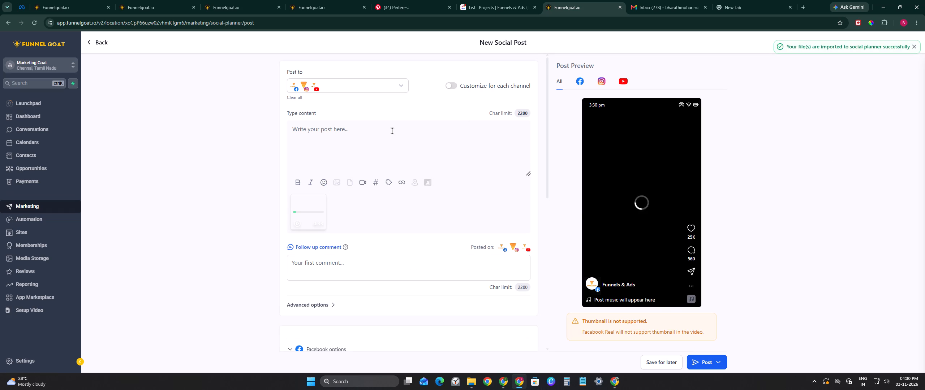
{"action": "scroll", "coordinate": [361, 141], "scroll_direction": "down", "scroll_amount": 3}
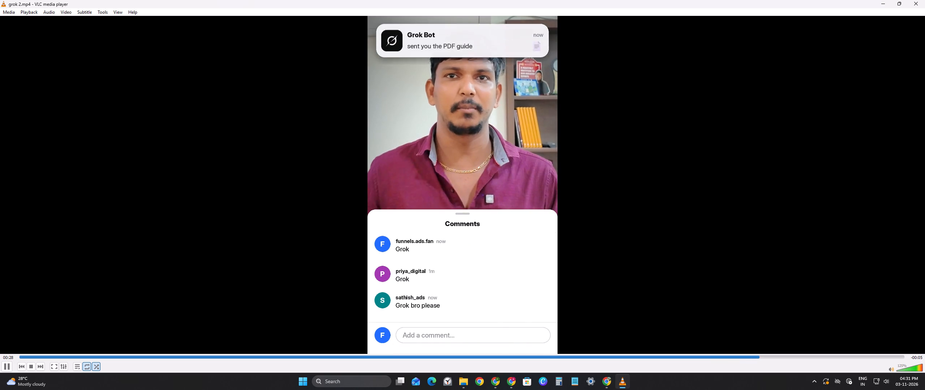
{"action": "key", "text": "space"}
{"action": "left_click", "coordinate": [924, 0]}
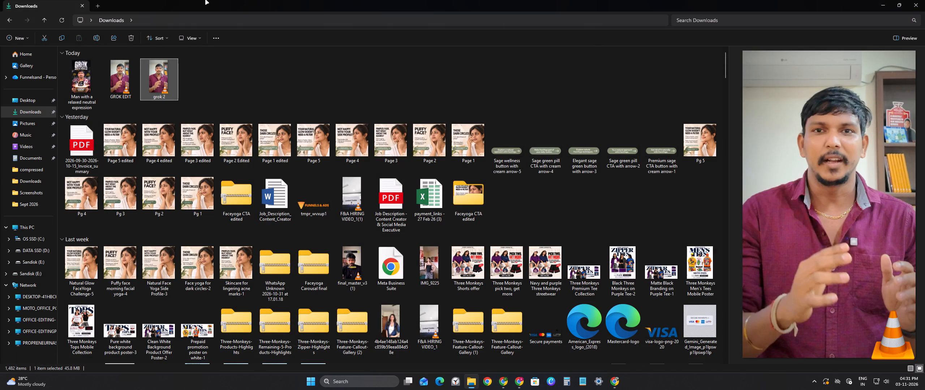
Copy the whole Grok Bot caption with its hashtags from Notepad and paste it as the new social post's content.
{"action": "key", "text": "alt+Tab"}
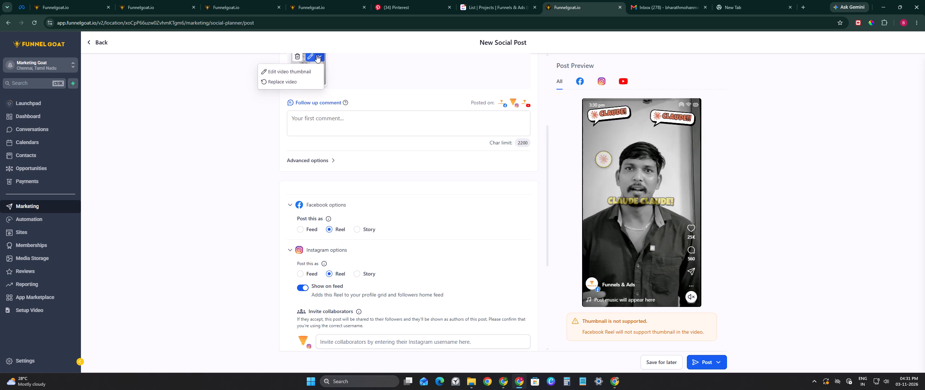
{"action": "scroll", "coordinate": [427, 152], "scroll_direction": "up", "scroll_amount": 5}
{"action": "scroll", "coordinate": [330, 136], "scroll_direction": "up", "scroll_amount": 3}
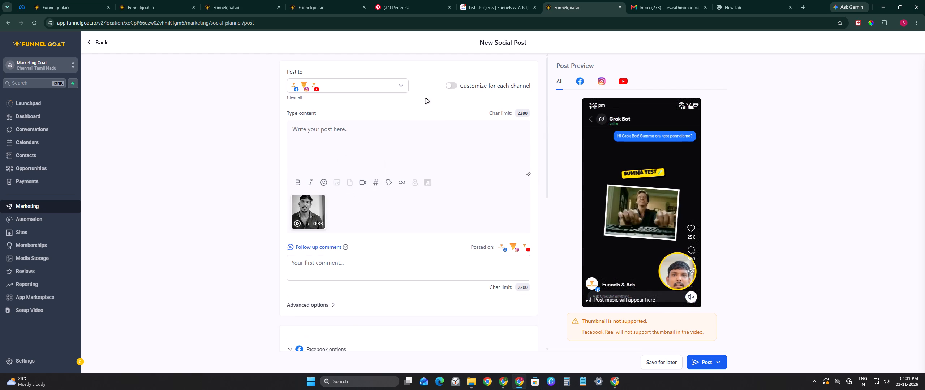
{"action": "left_click", "coordinate": [335, 151]}
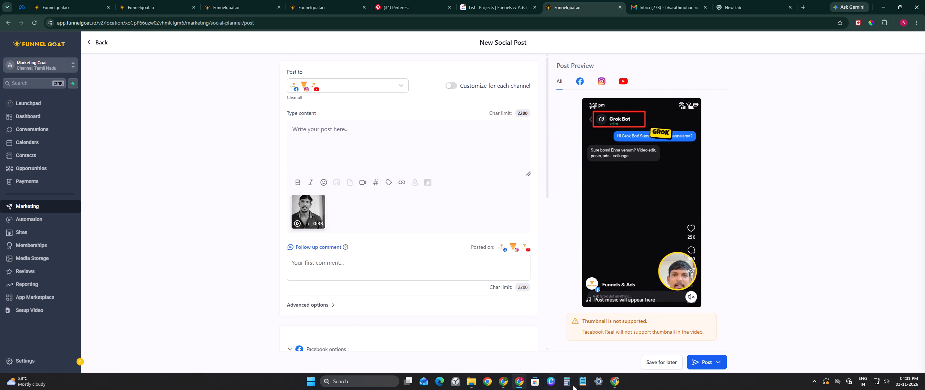
{"action": "left_click", "coordinate": [577, 385]}
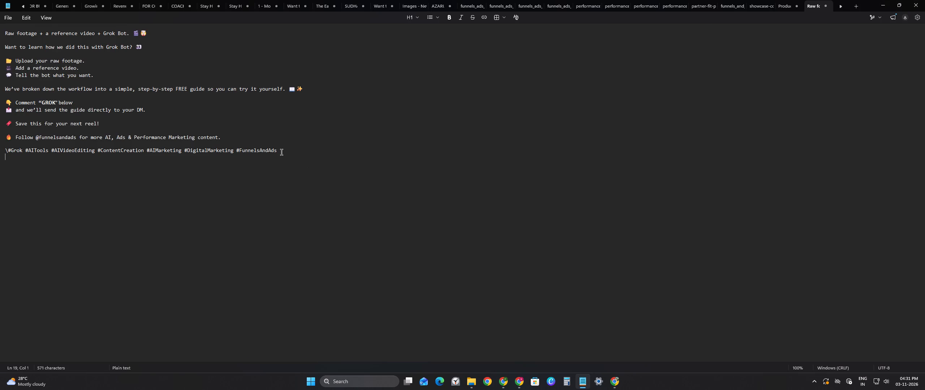
{"action": "left_click_drag", "start_coordinate": [281, 152], "coordinate": [0, 25]}
{"action": "key", "text": "ctrl+c"}
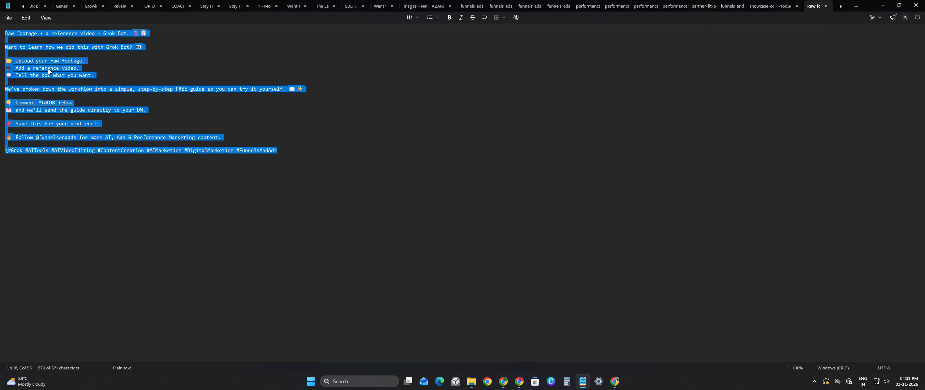
{"action": "key", "text": "alt+Tab"}
{"action": "left_click", "coordinate": [317, 114]}
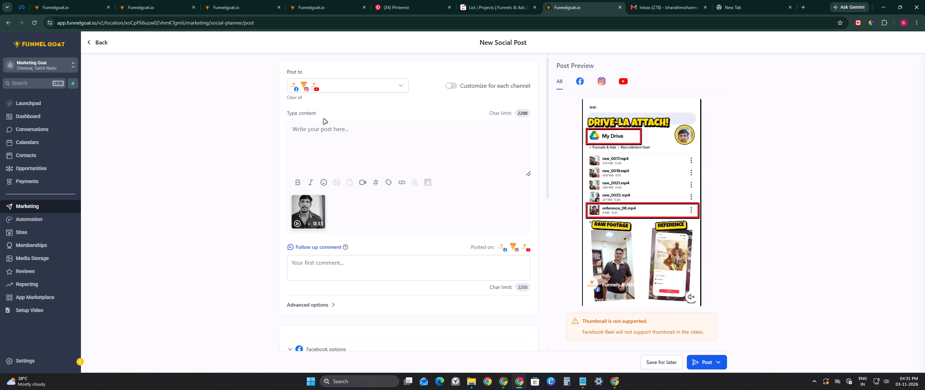
{"action": "left_click", "coordinate": [311, 128]}
{"action": "key", "text": "ctrl+v"}
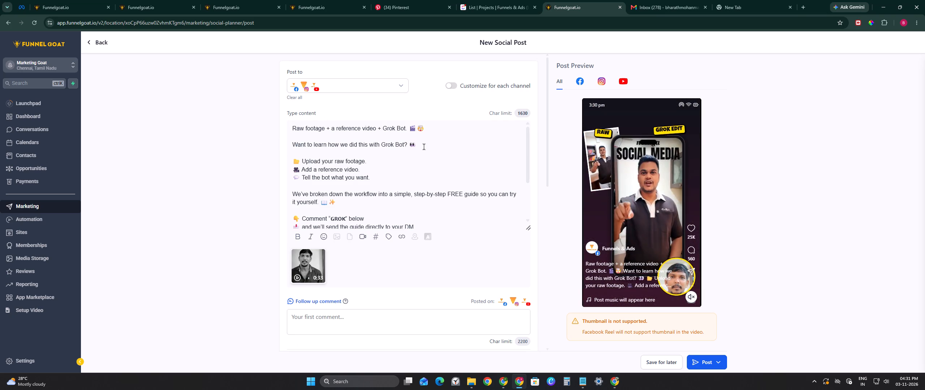
Copy the caption's first line, "Raw footage + a reference video + Grok Bot.", with its emojis.
{"action": "left_click_drag", "start_coordinate": [432, 128], "coordinate": [291, 125]}
{"action": "key", "text": "ctrl+c"}
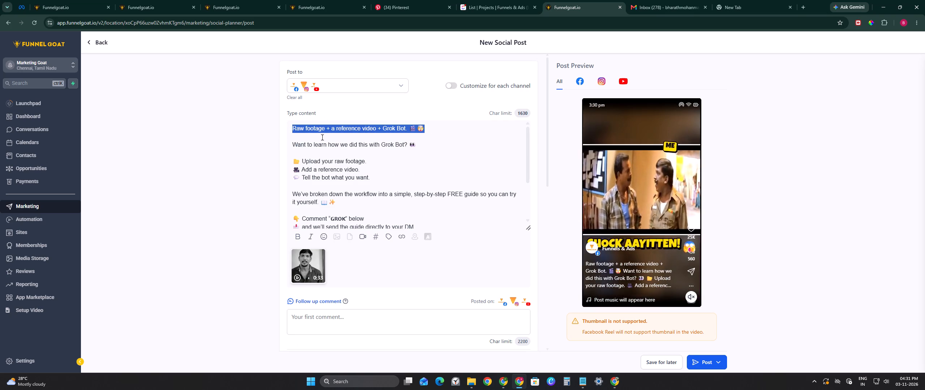
Turn on customization for each channel in the new social post.
{"action": "scroll", "coordinate": [402, 290], "scroll_direction": "down", "scroll_amount": 4}
{"action": "scroll", "coordinate": [258, 209], "scroll_direction": "up", "scroll_amount": 2}
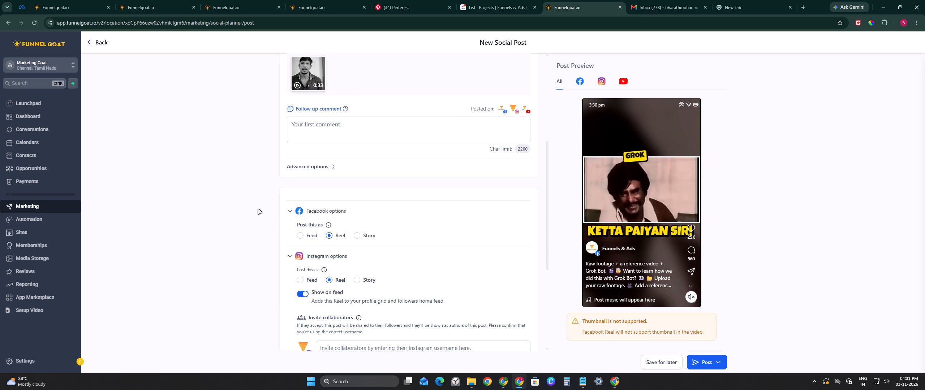
{"action": "left_click", "coordinate": [258, 209]}
{"action": "scroll", "coordinate": [258, 209], "scroll_direction": "up", "scroll_amount": 5}
{"action": "scroll", "coordinate": [529, 211], "scroll_direction": "up", "scroll_amount": 4}
{"action": "scroll", "coordinate": [516, 154], "scroll_direction": "up", "scroll_amount": 4}
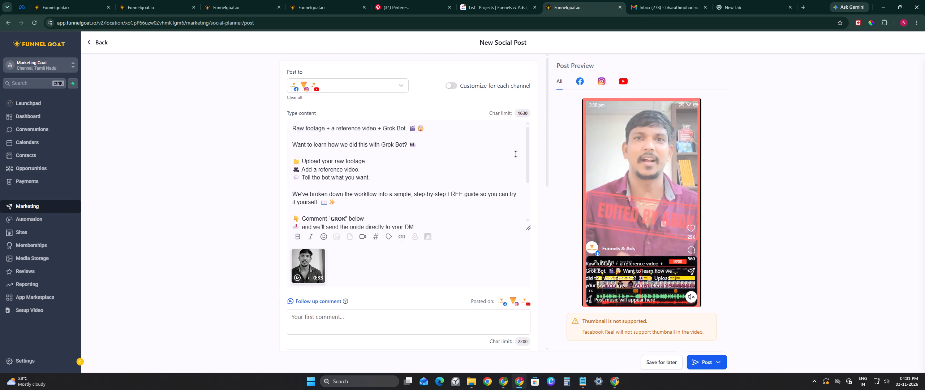
{"action": "scroll", "coordinate": [516, 154], "scroll_direction": "up", "scroll_amount": 1}
{"action": "left_click", "coordinate": [454, 82]}
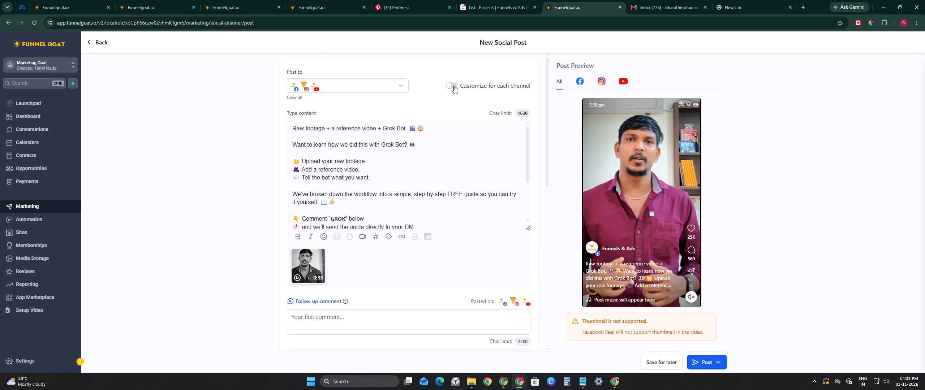
{"action": "left_click", "coordinate": [454, 86]}
Review the caption and preview of the Facebook, Instagram and YouTube versions, and check the Facebook posting options.
{"action": "left_click", "coordinate": [313, 114]}
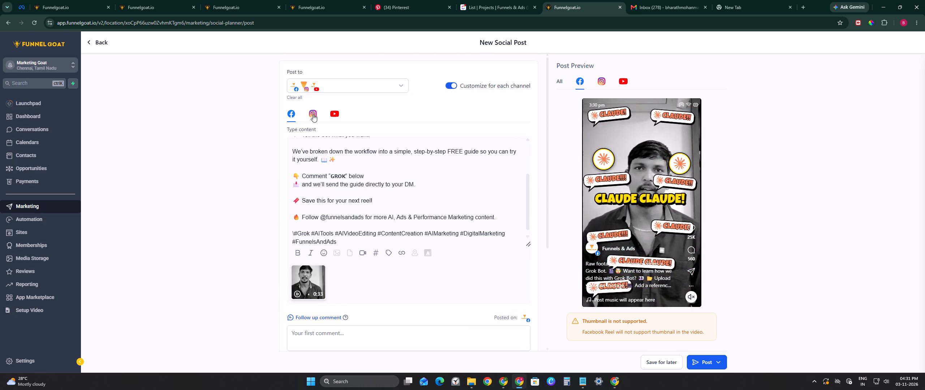
{"action": "left_click", "coordinate": [294, 113]}
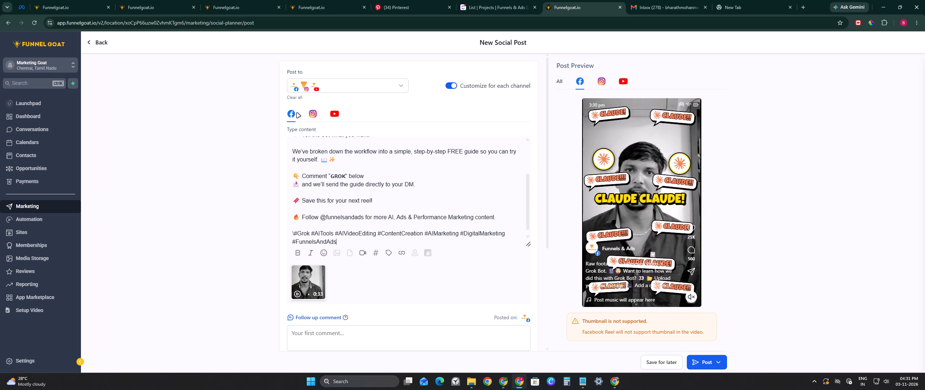
{"action": "left_click", "coordinate": [312, 115]}
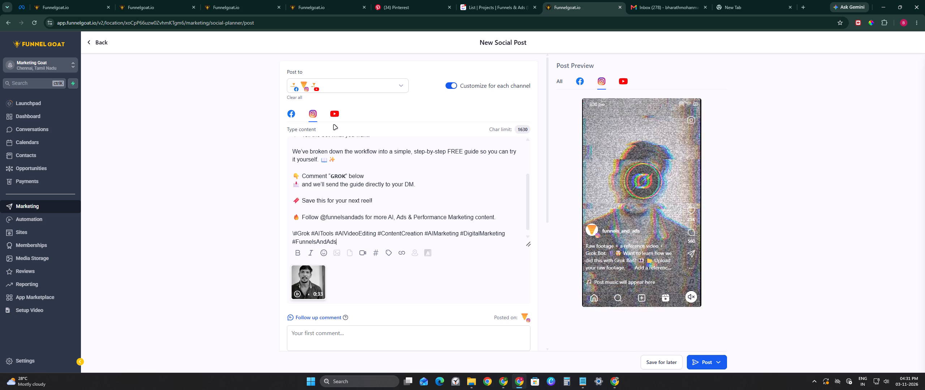
{"action": "left_click", "coordinate": [332, 115]}
{"action": "scroll", "coordinate": [371, 200], "scroll_direction": "up", "scroll_amount": 5}
{"action": "left_click", "coordinate": [294, 116]}
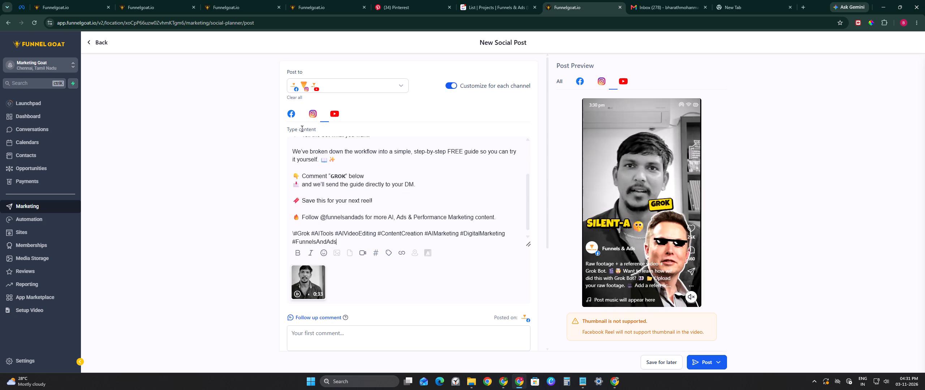
{"action": "scroll", "coordinate": [376, 178], "scroll_direction": "up", "scroll_amount": 6}
{"action": "left_click", "coordinate": [314, 114]}
{"action": "scroll", "coordinate": [428, 191], "scroll_direction": "up", "scroll_amount": 4}
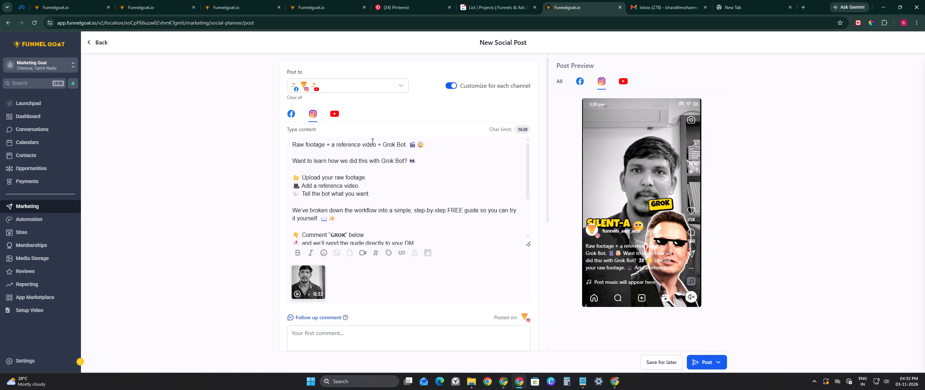
{"action": "left_click", "coordinate": [335, 114]}
{"action": "scroll", "coordinate": [343, 181], "scroll_direction": "up", "scroll_amount": 5}
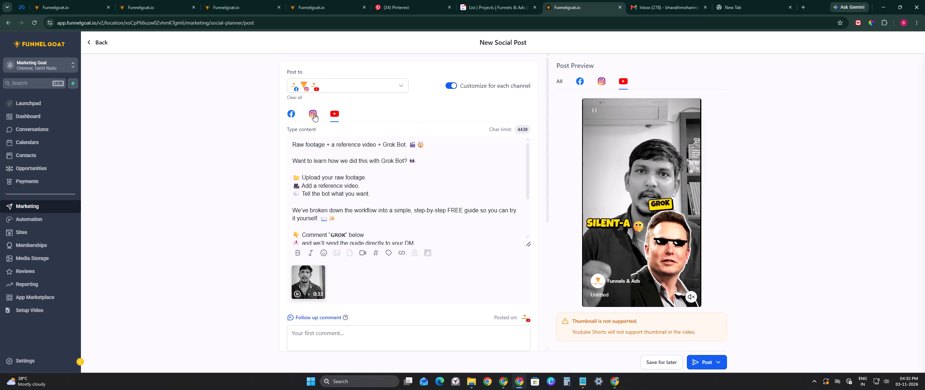
{"action": "left_click", "coordinate": [314, 114]}
{"action": "left_click", "coordinate": [292, 113]}
{"action": "scroll", "coordinate": [317, 124], "scroll_direction": "up", "scroll_amount": 1}
{"action": "scroll", "coordinate": [441, 168], "scroll_direction": "down", "scroll_amount": 5}
{"action": "scroll", "coordinate": [441, 234], "scroll_direction": "down", "scroll_amount": 6}
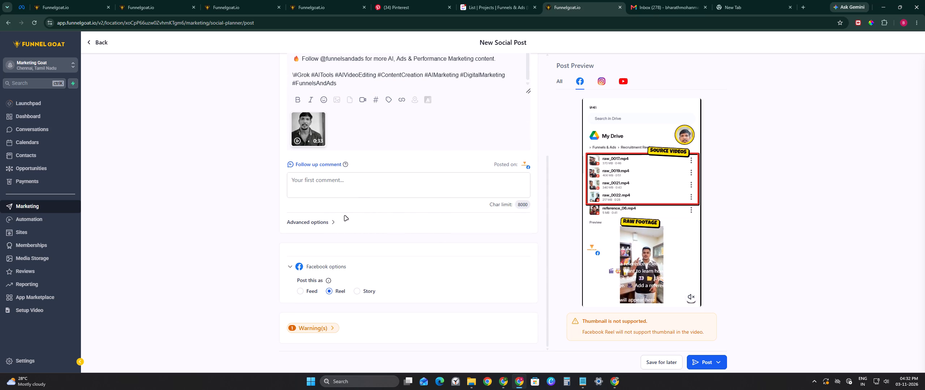
{"action": "scroll", "coordinate": [377, 270], "scroll_direction": "down", "scroll_amount": 6}
{"action": "scroll", "coordinate": [350, 149], "scroll_direction": "up", "scroll_amount": 4}
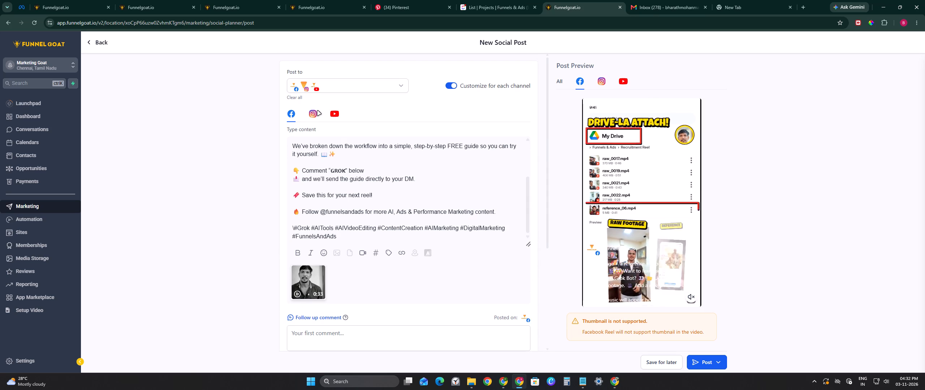
Upload the "Man with a relaxed neutral expression" cover image from Downloads to Media Storage for the Facebook post's custom video thumbnail.
{"action": "left_click", "coordinate": [312, 271]}
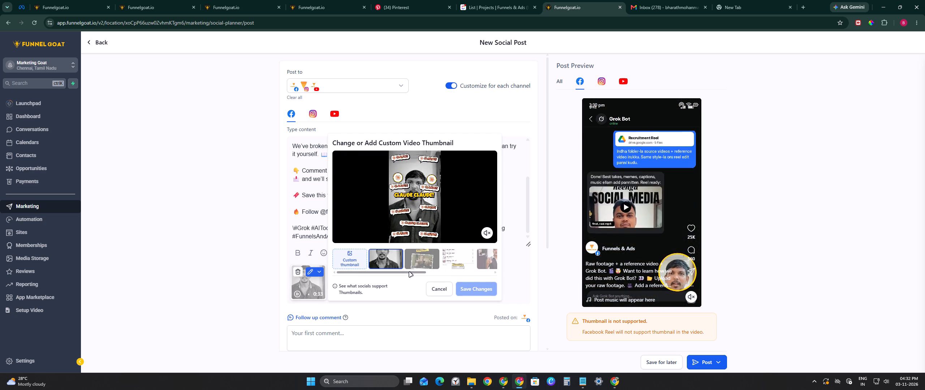
{"action": "left_click_drag", "start_coordinate": [409, 272], "coordinate": [361, 283]}
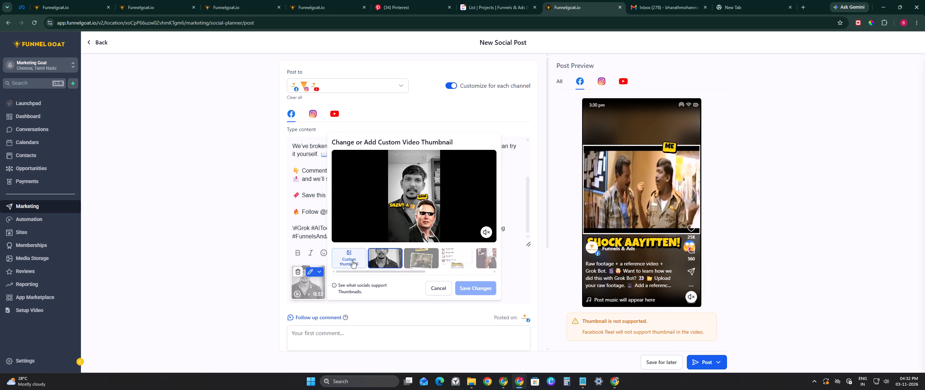
{"action": "left_click", "coordinate": [352, 260]}
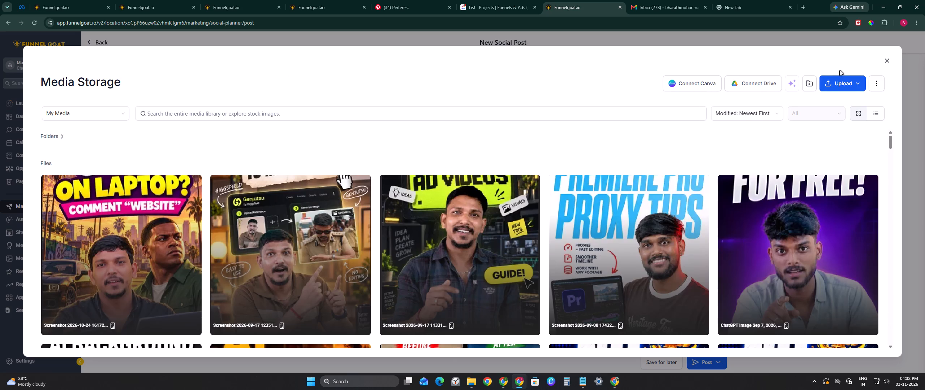
{"action": "left_click", "coordinate": [832, 82]}
{"action": "left_click", "coordinate": [811, 93]}
{"action": "left_click", "coordinate": [477, 382]}
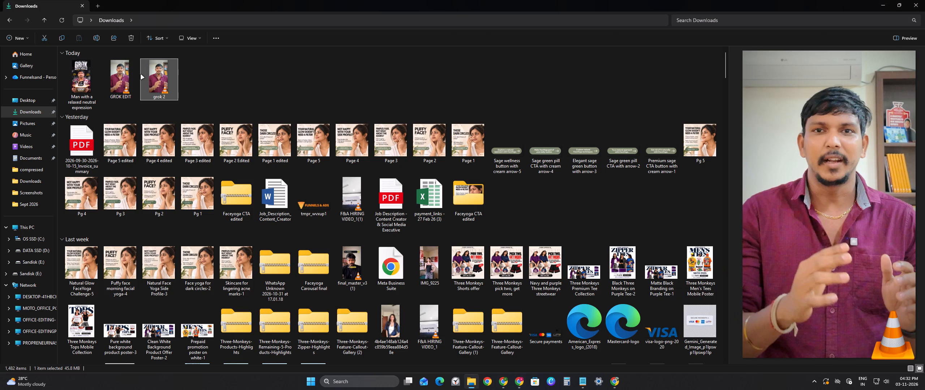
{"action": "left_click", "coordinate": [87, 83]}
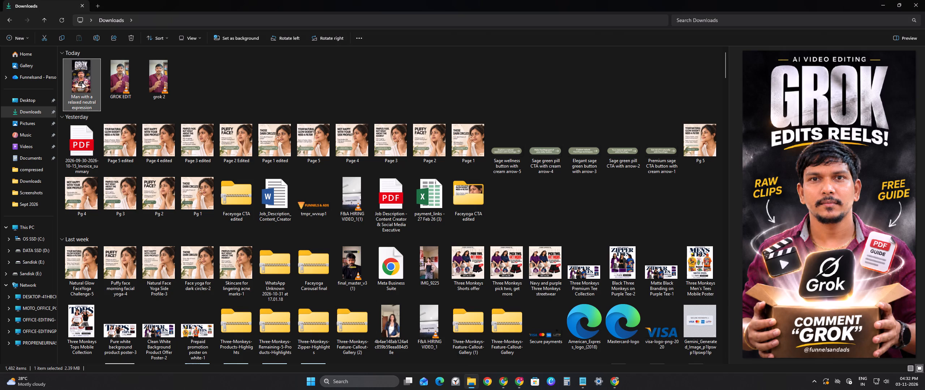
{"action": "left_click_drag", "start_coordinate": [82, 84], "coordinate": [361, 113]}
{"action": "key", "text": "alt+Tab"}
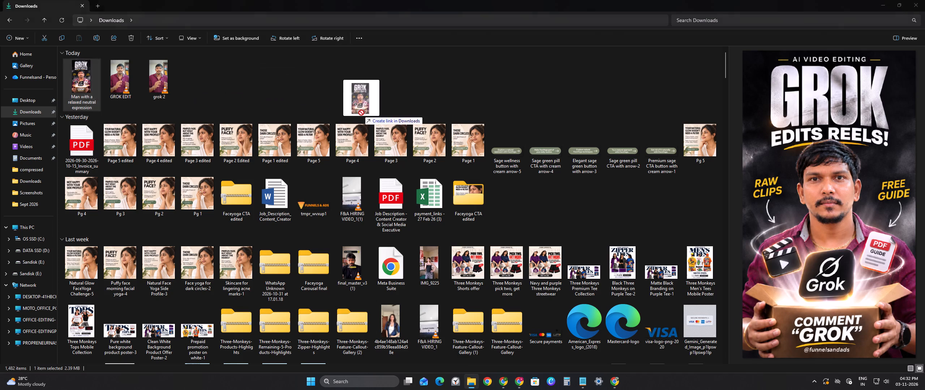
{"action": "left_click_drag", "start_coordinate": [361, 113], "coordinate": [378, 187]}
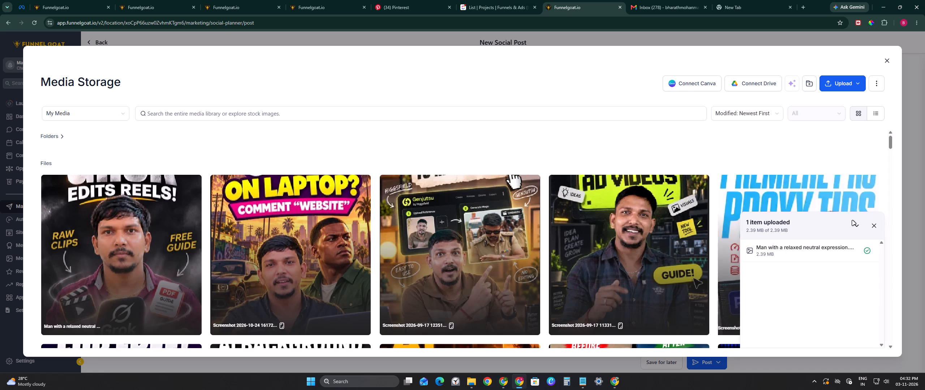
Insert the uploaded Grok cover image as the Facebook video's custom thumbnail and close the thumbnail editor.
{"action": "left_click", "coordinate": [69, 246]}
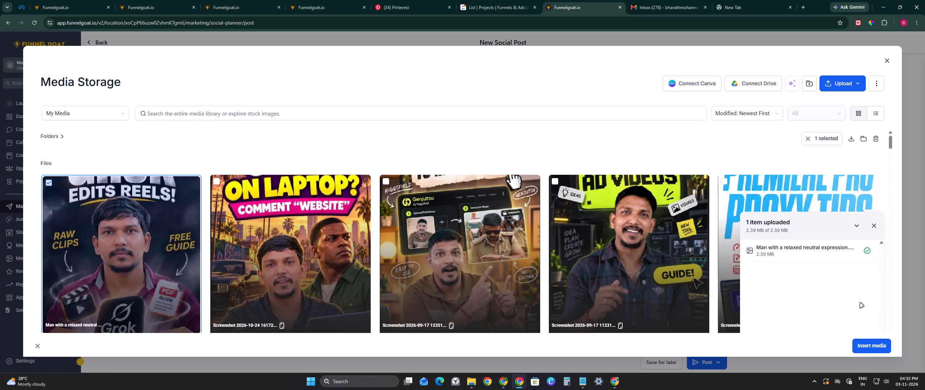
{"action": "left_click", "coordinate": [873, 344]}
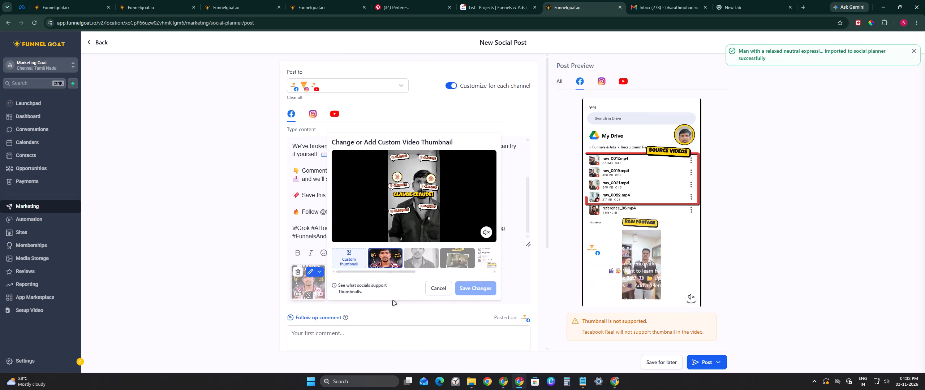
{"action": "left_click", "coordinate": [464, 316]}
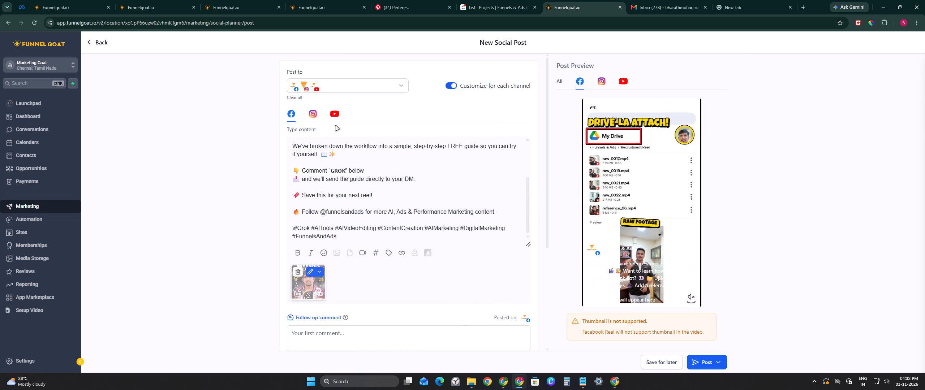
Set the Grok cover image from Media Storage as the custom video thumbnail of the Instagram version.
{"action": "left_click", "coordinate": [314, 109]}
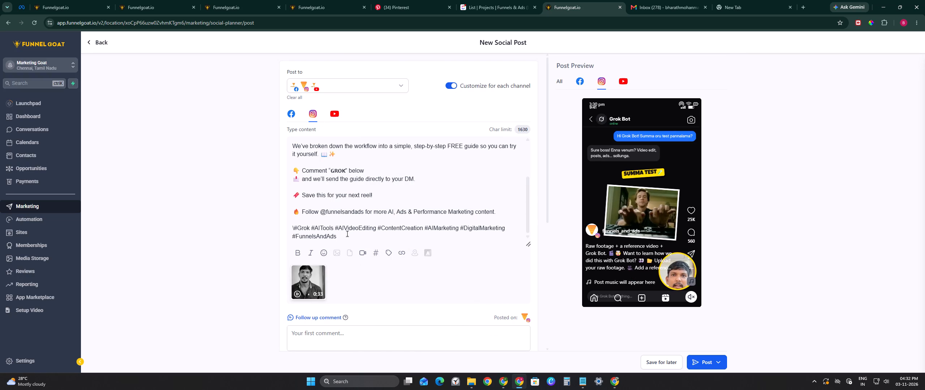
{"action": "left_click", "coordinate": [312, 273]}
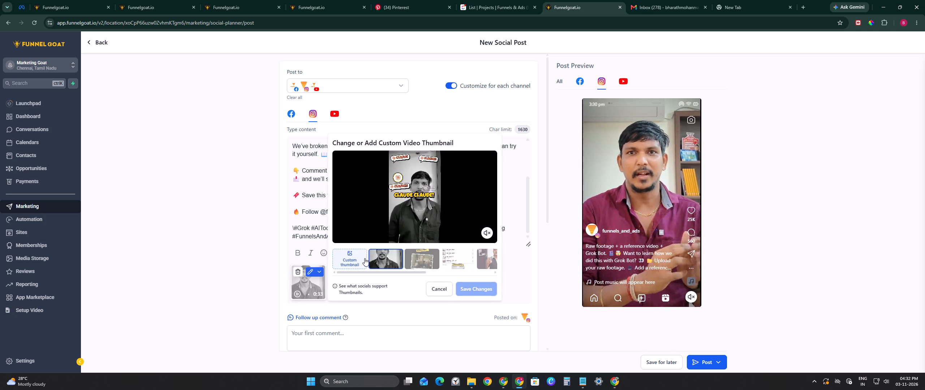
{"action": "left_click", "coordinate": [362, 260]}
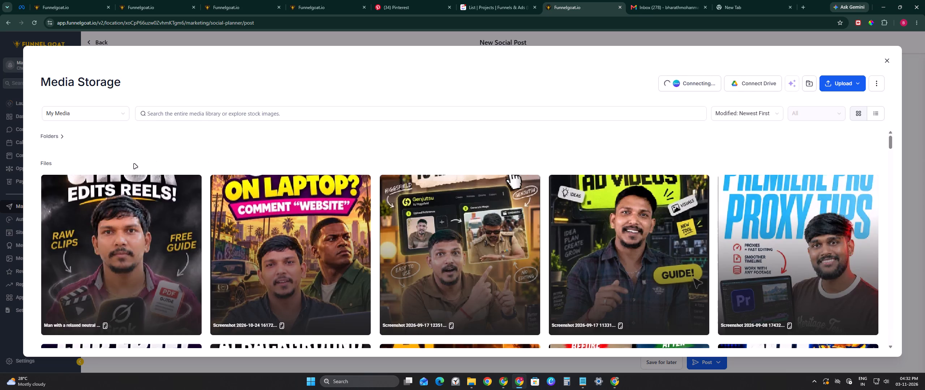
{"action": "left_click", "coordinate": [124, 224]}
{"action": "left_click", "coordinate": [863, 347]}
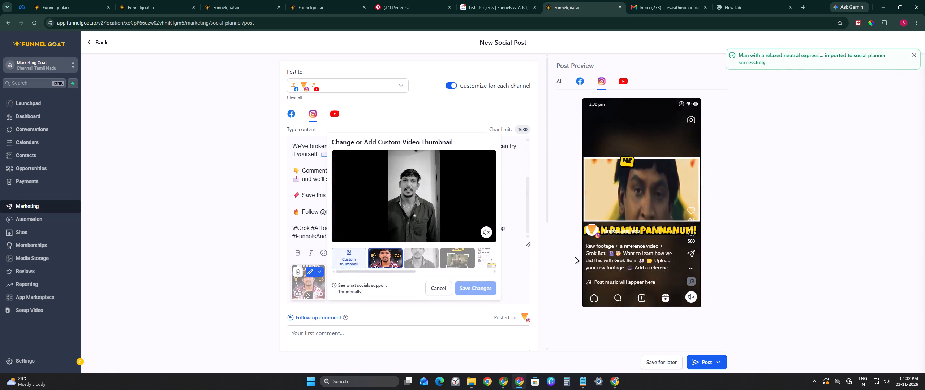
{"action": "left_click", "coordinate": [516, 266]}
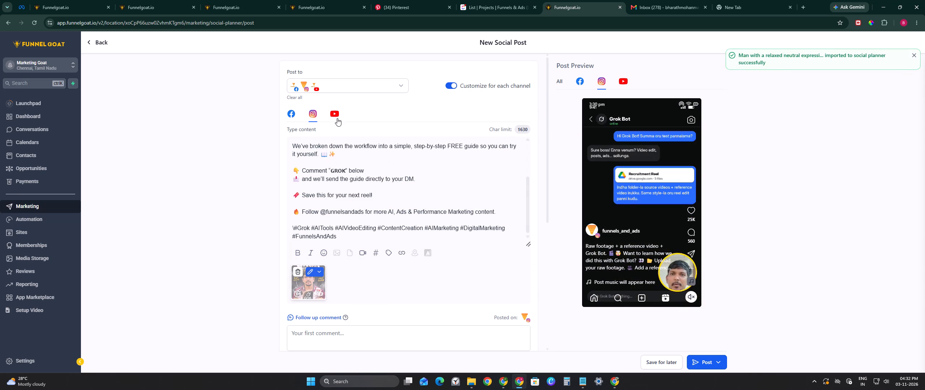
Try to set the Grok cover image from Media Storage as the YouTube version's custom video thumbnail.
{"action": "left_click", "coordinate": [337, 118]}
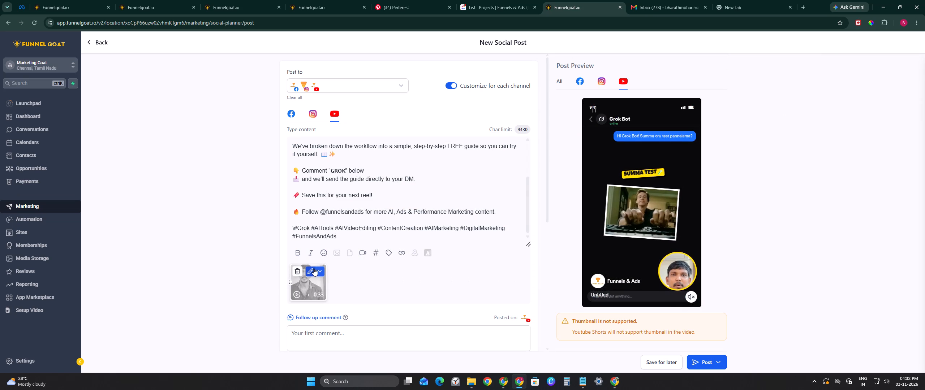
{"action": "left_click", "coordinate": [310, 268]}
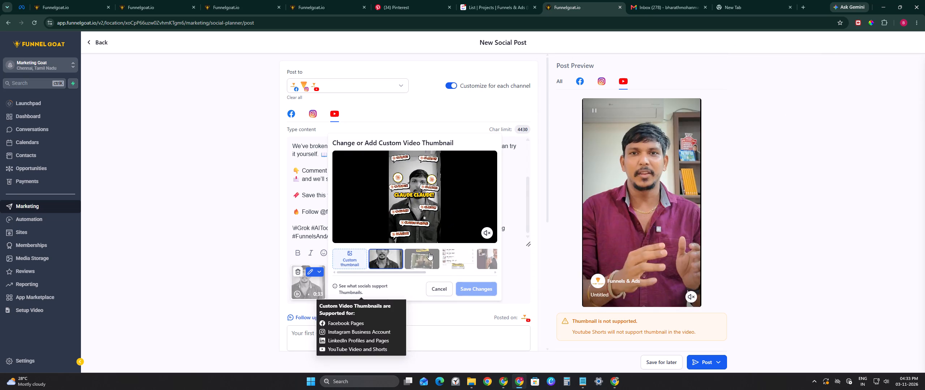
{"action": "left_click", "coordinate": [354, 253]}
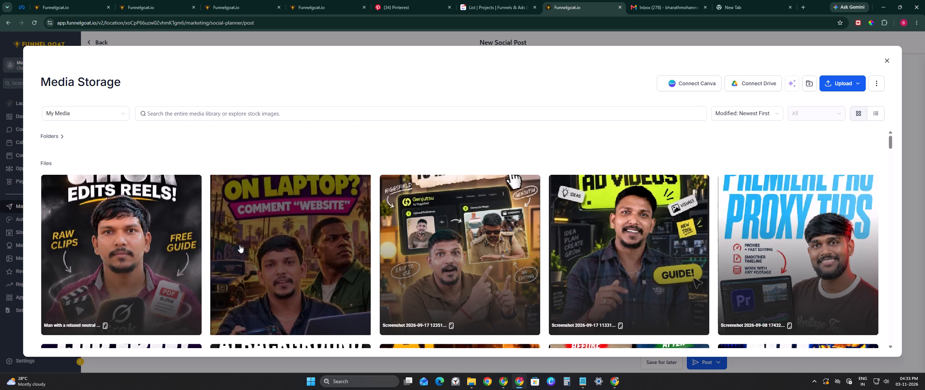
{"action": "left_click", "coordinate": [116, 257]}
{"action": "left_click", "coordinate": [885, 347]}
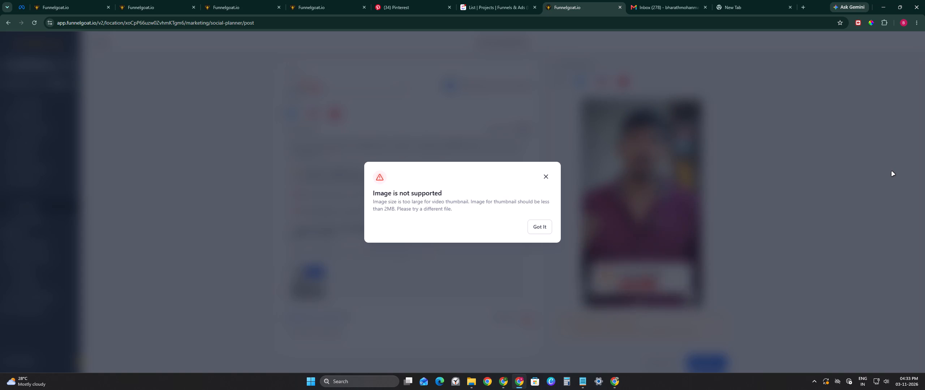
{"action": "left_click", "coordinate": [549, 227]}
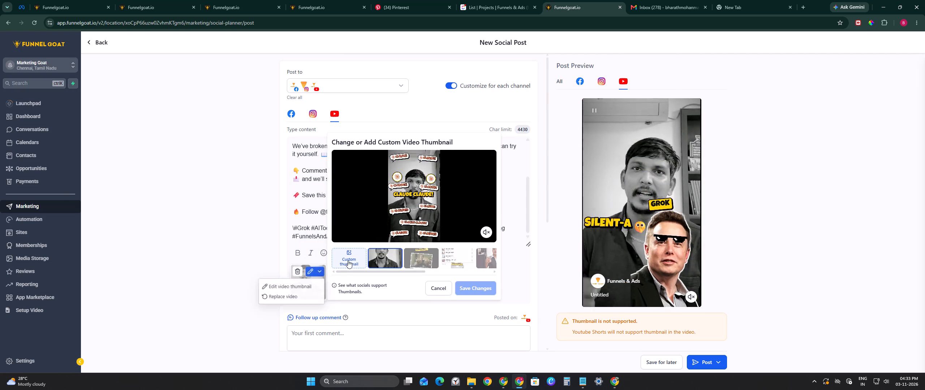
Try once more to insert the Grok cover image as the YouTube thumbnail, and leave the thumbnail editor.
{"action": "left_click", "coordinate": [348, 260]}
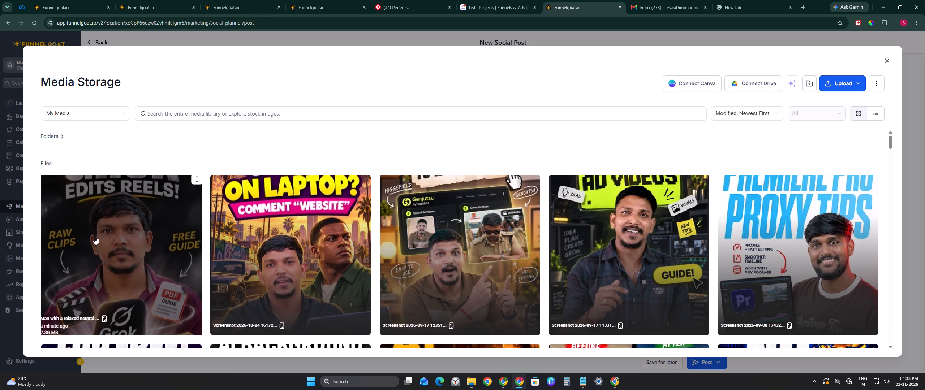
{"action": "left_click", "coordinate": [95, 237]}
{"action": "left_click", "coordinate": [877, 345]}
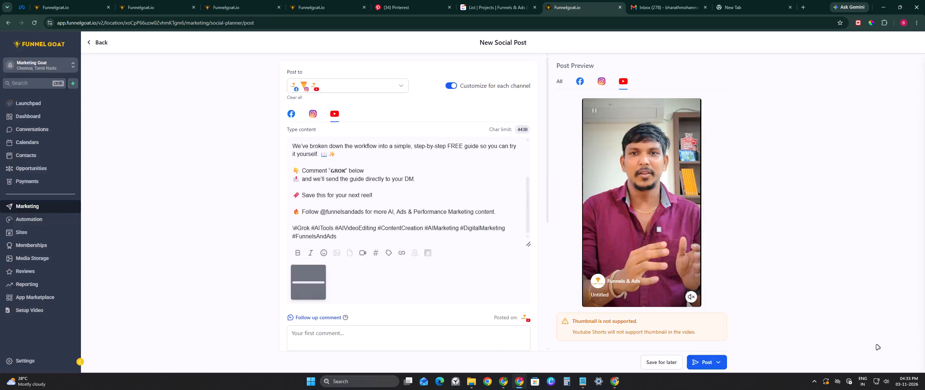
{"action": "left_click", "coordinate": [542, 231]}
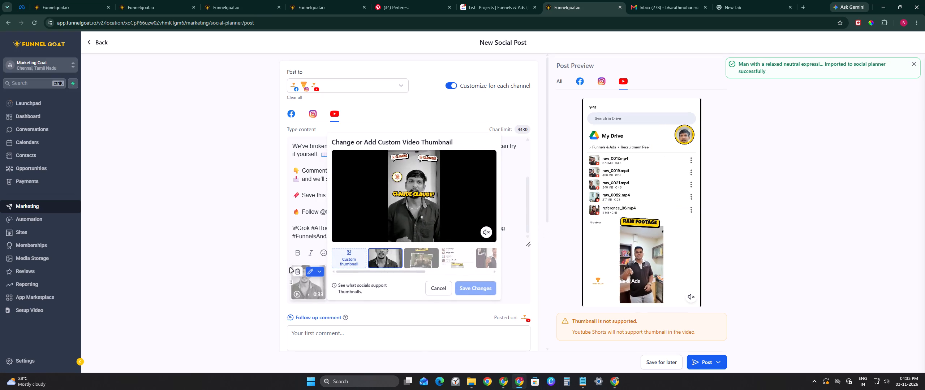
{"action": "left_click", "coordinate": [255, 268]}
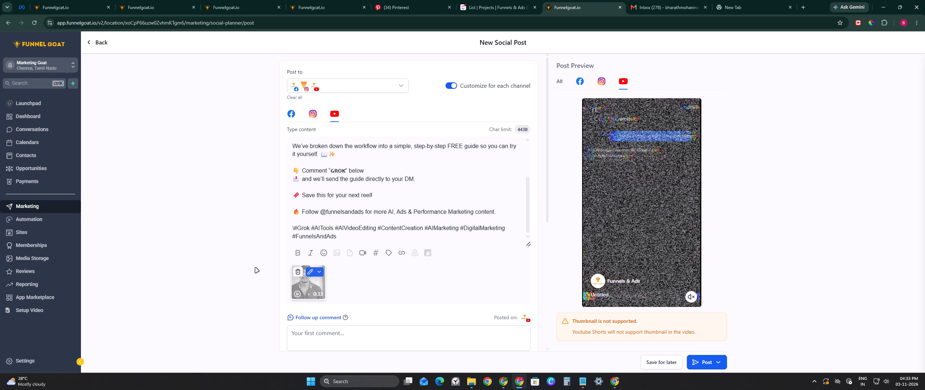
Open the "Man with a relaxed neutral expression" cover image from the Downloads folder.
{"action": "left_click", "coordinate": [465, 387]}
{"action": "left_click", "coordinate": [101, 79]}
{"action": "double_click", "coordinate": [81, 79]}
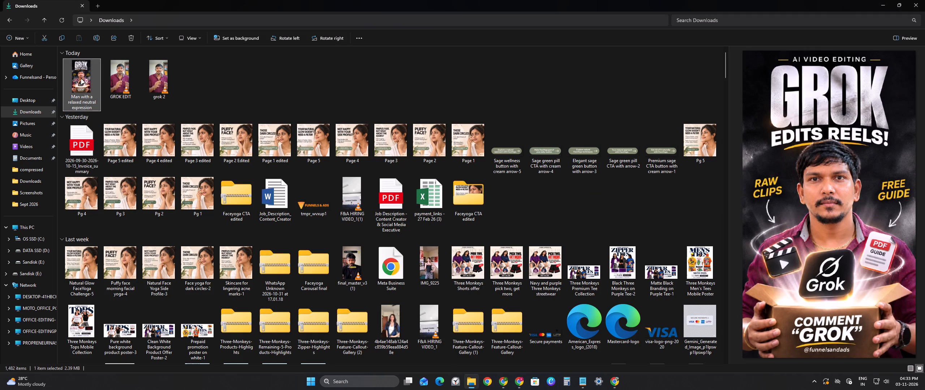
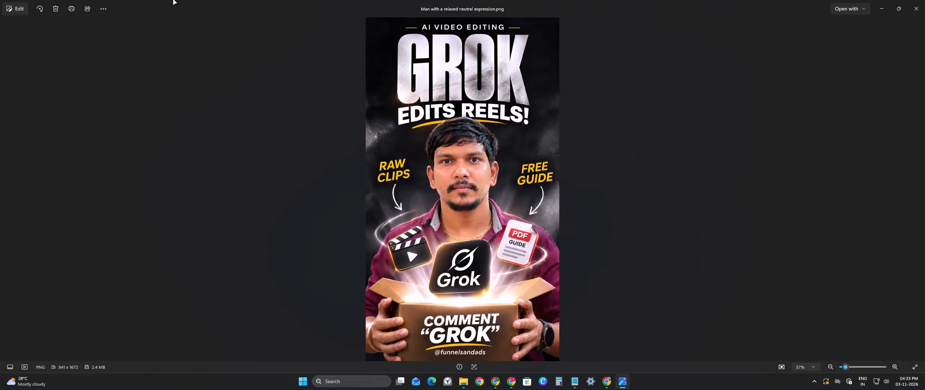
Capture a screenshot of the open Grok cover image, framing just the picture area.
{"action": "key", "text": "Print"}
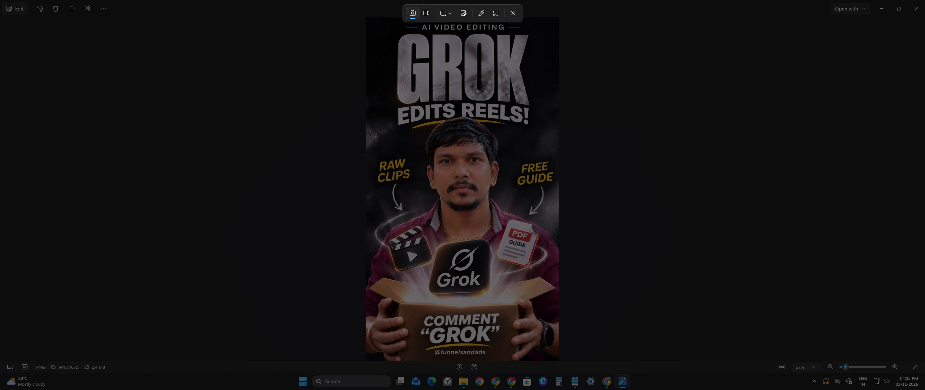
{"action": "left_click_drag", "start_coordinate": [366, 18], "coordinate": [569, 361]}
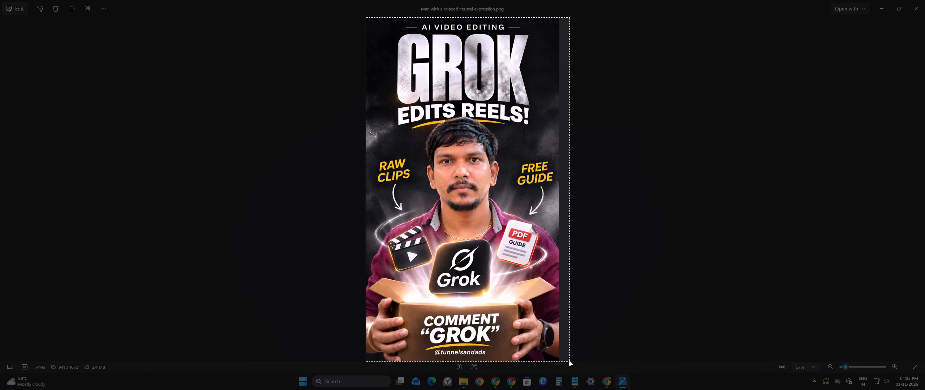
{"action": "left_click_drag", "start_coordinate": [569, 361], "coordinate": [558, 360]}
Switch to the browser and upload Screenshot 2026-11-03 163402.png from the Pictures Screenshots folder to Media Storage for the YouTube custom thumbnail.
{"action": "key", "text": "alt+Tab"}
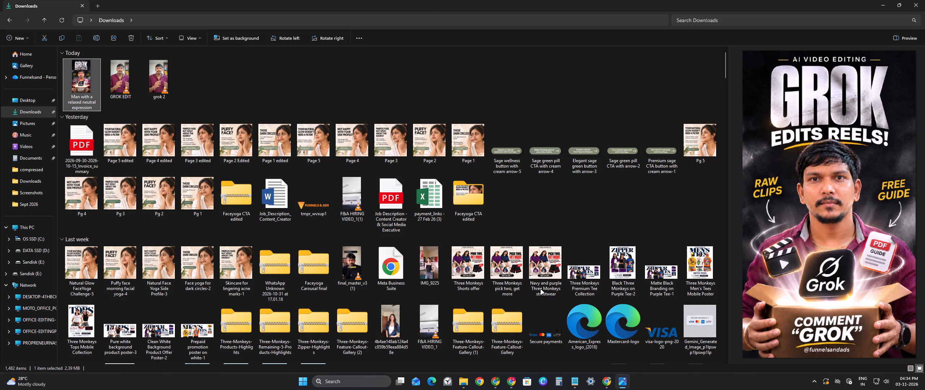
{"action": "key", "text": "alt+Tab"}
{"action": "key", "text": "alt+Tab"}
{"action": "key", "text": "alt+Tab"}
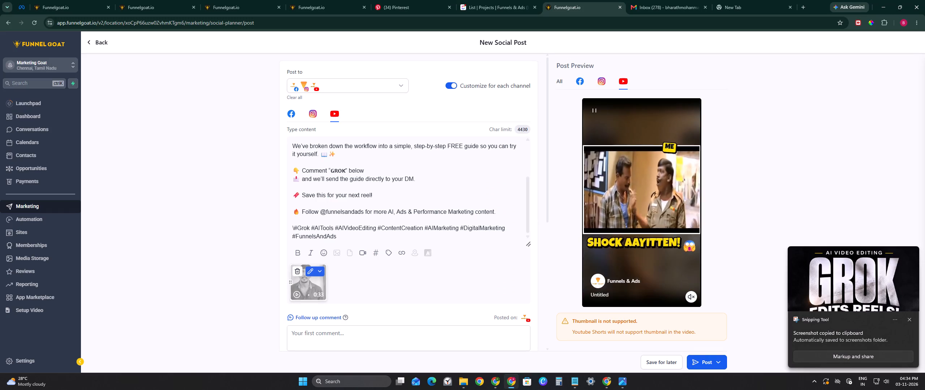
{"action": "left_click", "coordinate": [311, 276]}
{"action": "left_click", "coordinate": [310, 271]}
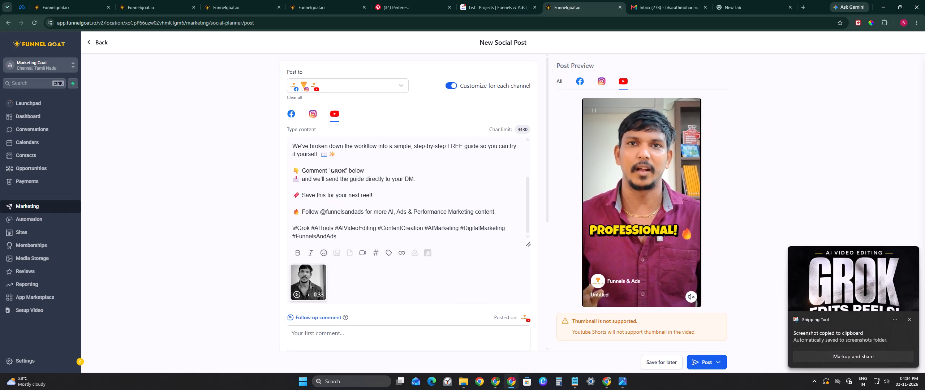
{"action": "left_click", "coordinate": [309, 275]}
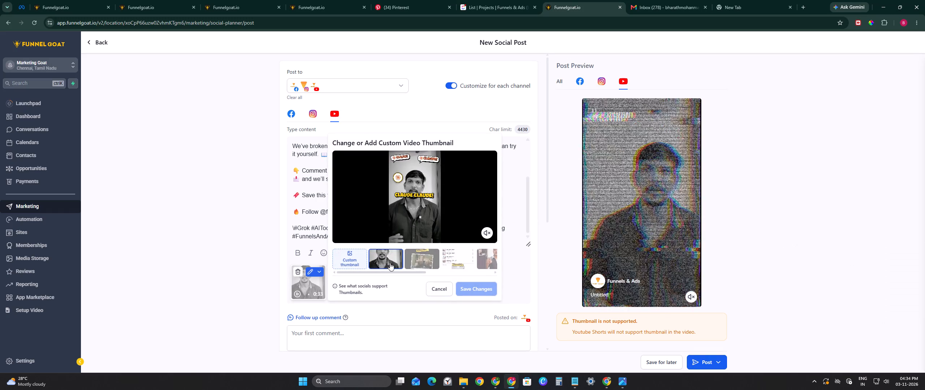
{"action": "left_click", "coordinate": [348, 261]}
{"action": "left_click", "coordinate": [843, 86]}
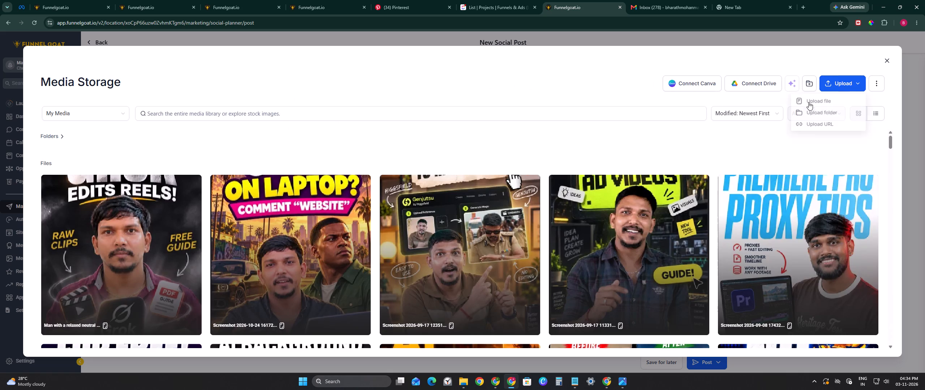
{"action": "left_click", "coordinate": [815, 102]}
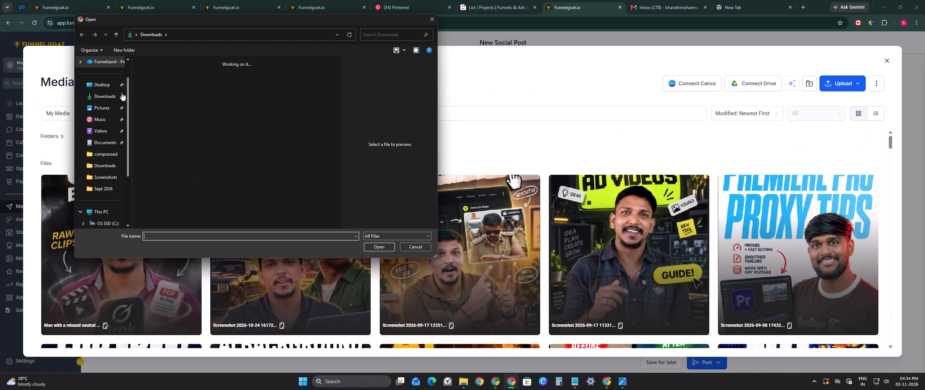
{"action": "left_click", "coordinate": [101, 103]}
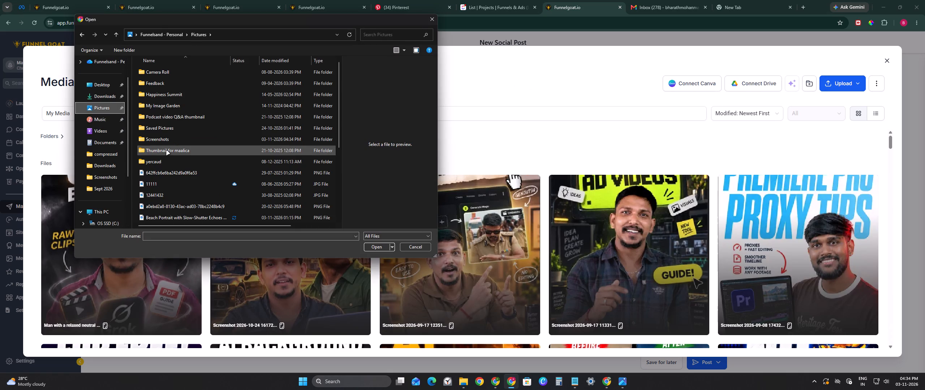
{"action": "double_click", "coordinate": [170, 140]}
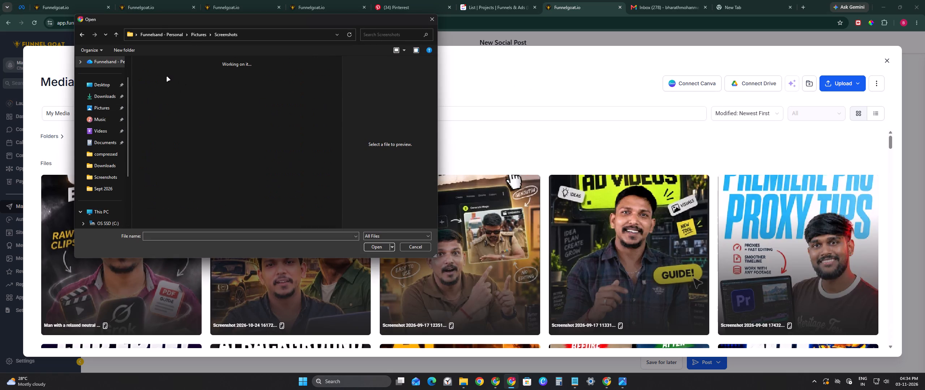
{"action": "left_click_drag", "start_coordinate": [340, 68], "coordinate": [328, 239]}
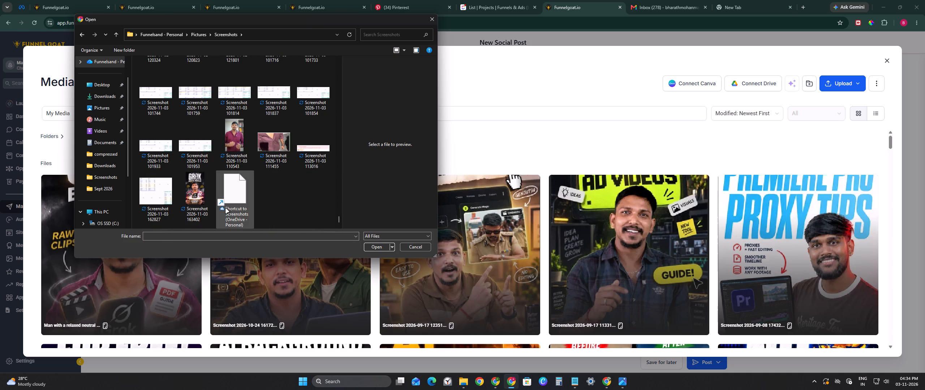
{"action": "left_click", "coordinate": [201, 206]}
{"action": "left_click", "coordinate": [374, 249]}
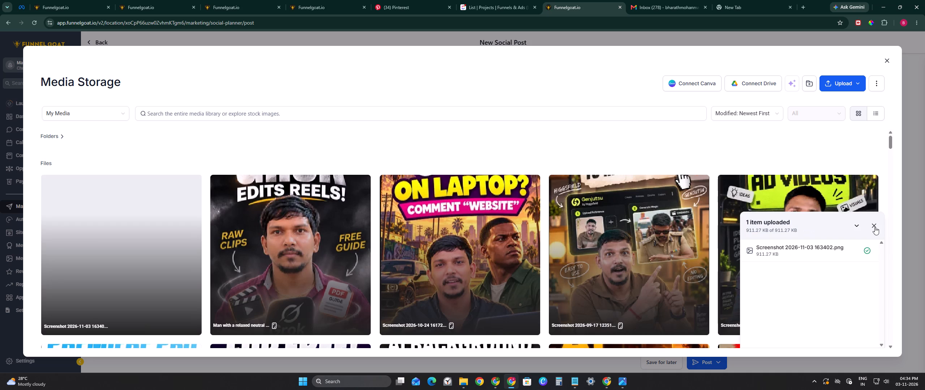
{"action": "left_click", "coordinate": [874, 227]}
Set the newly uploaded Grok cover screenshot as the YouTube version's custom video thumbnail.
{"action": "left_click", "coordinate": [92, 237]}
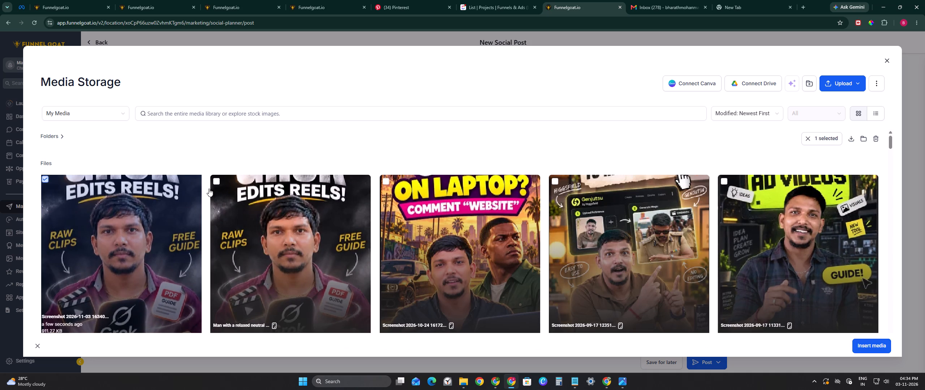
{"action": "left_click", "coordinate": [361, 179]}
{"action": "left_click", "coordinate": [362, 216]}
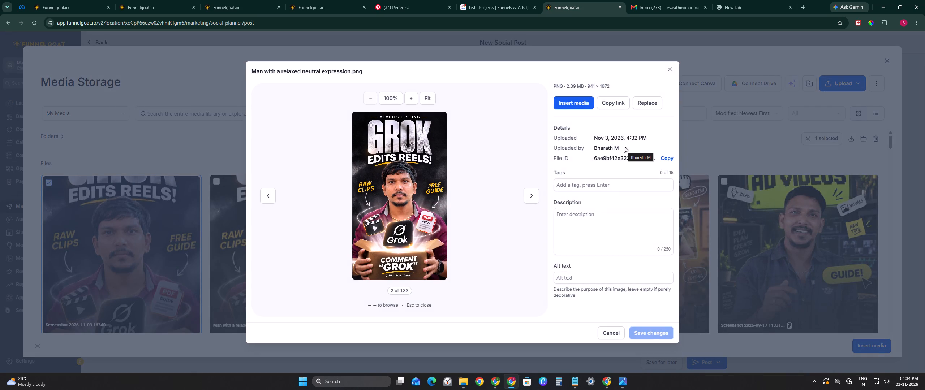
Insert the selected Screenshot 2026-11-03 163402.png from Media Storage as the YouTube video's custom thumbnail and leave the thumbnail editor.
{"action": "left_click", "coordinate": [671, 71]}
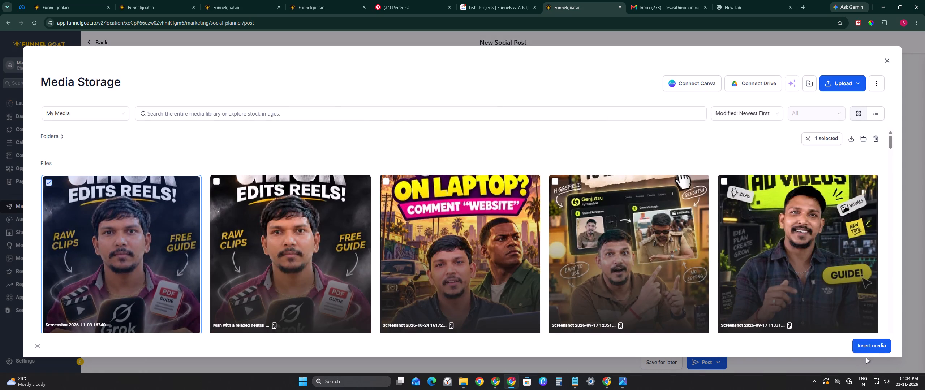
{"action": "left_click", "coordinate": [870, 350]}
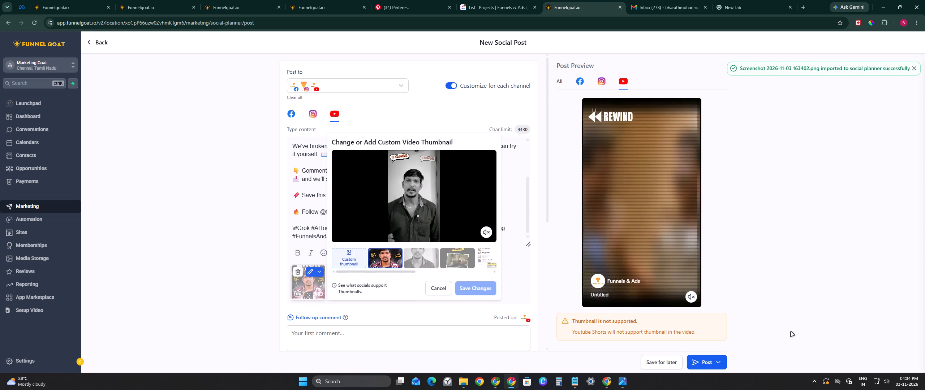
{"action": "left_click", "coordinate": [546, 201]}
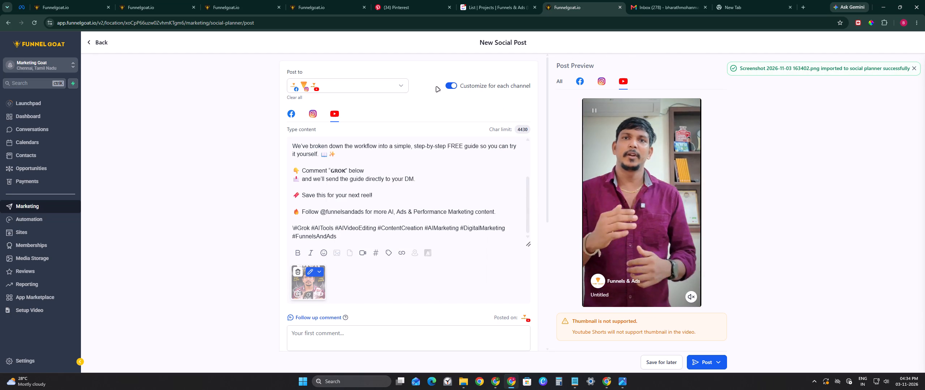
Review the Instagram and Facebook versions, then title the YouTube Short with the caption's opening line, "Raw footage + a reference video + Grok Bot.".
{"action": "left_click", "coordinate": [304, 118]}
{"action": "left_click", "coordinate": [311, 114]}
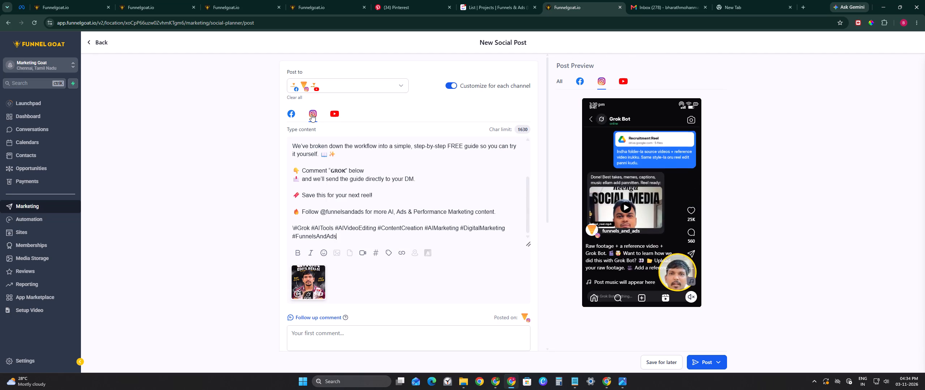
{"action": "left_click", "coordinate": [288, 114]}
{"action": "left_click", "coordinate": [335, 114]}
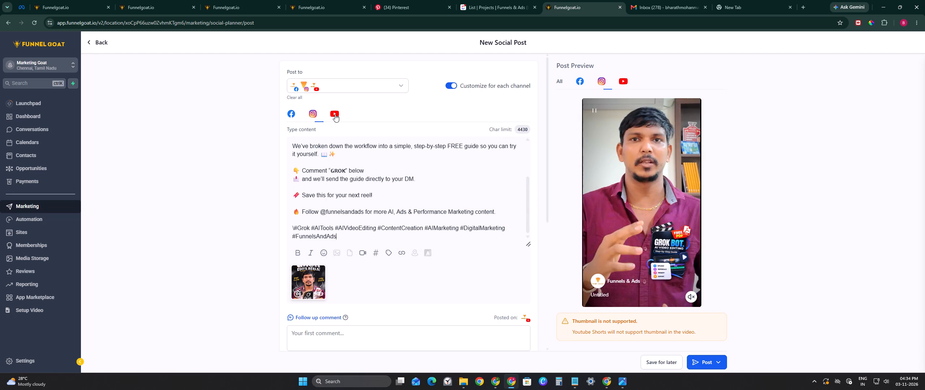
{"action": "scroll", "coordinate": [390, 240], "scroll_direction": "down", "scroll_amount": 3}
{"action": "scroll", "coordinate": [403, 229], "scroll_direction": "up", "scroll_amount": 4}
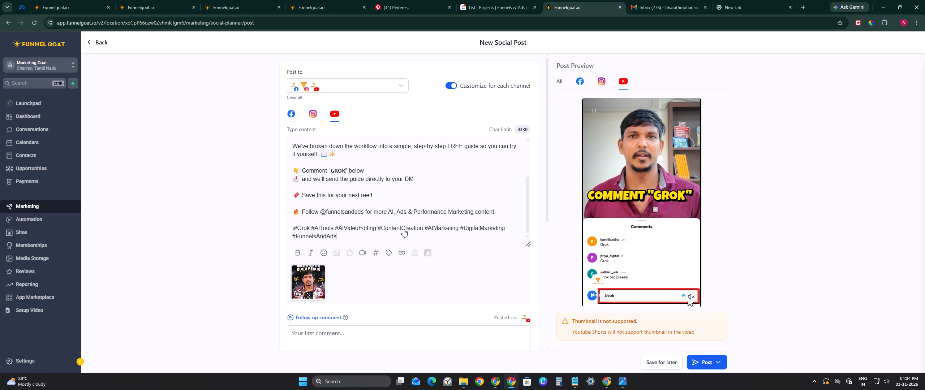
{"action": "left_click", "coordinate": [294, 229]}
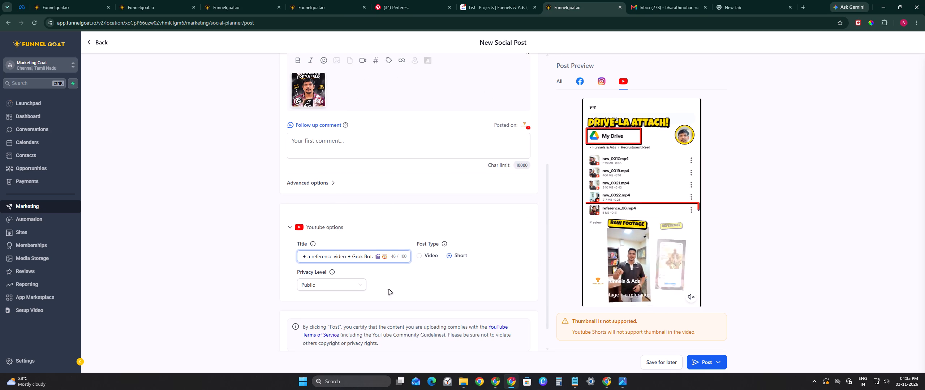
Review the Facebook version's preview, caption and hashtags before publishing.
{"action": "scroll", "coordinate": [445, 285], "scroll_direction": "up", "scroll_amount": 8}
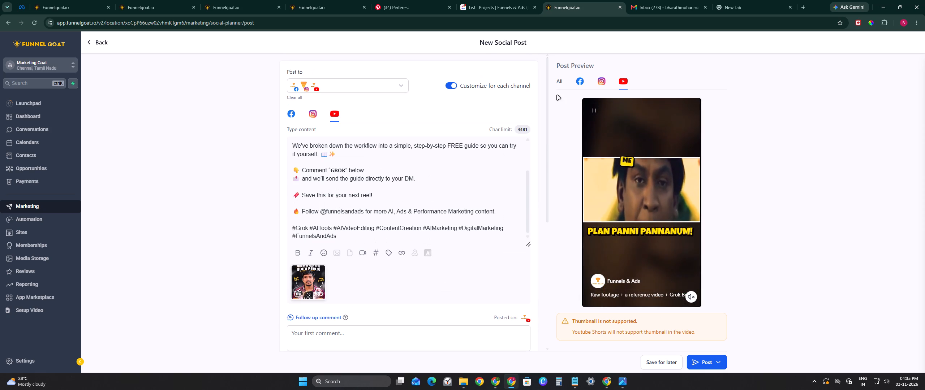
{"action": "left_click", "coordinate": [601, 74]}
{"action": "left_click", "coordinate": [581, 79]}
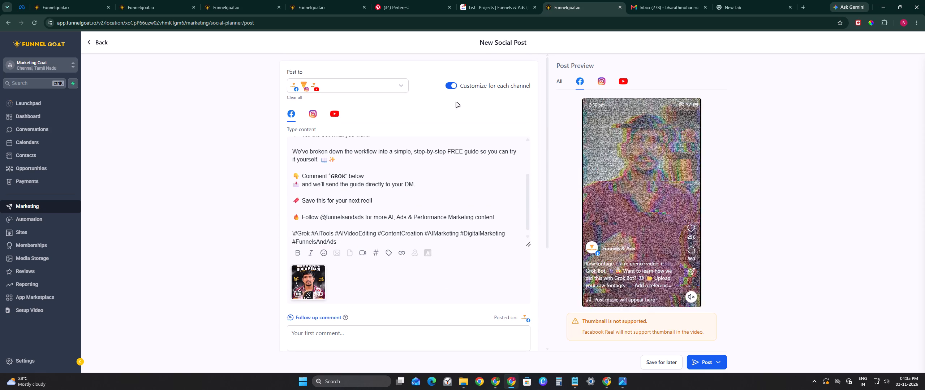
{"action": "scroll", "coordinate": [406, 204], "scroll_direction": "down", "scroll_amount": 3}
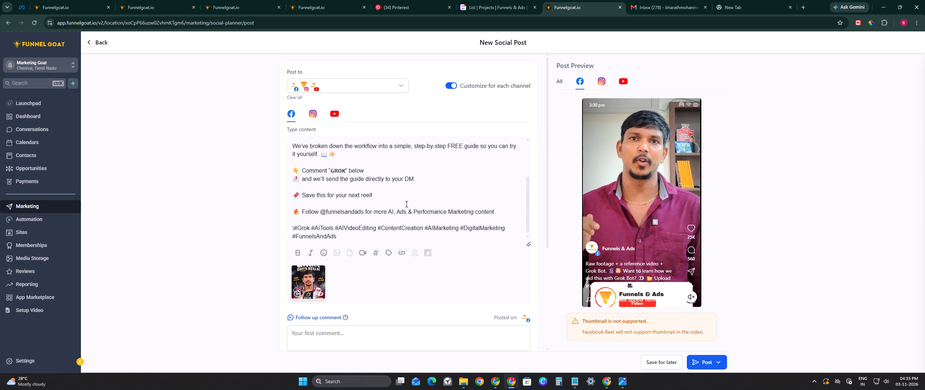
{"action": "scroll", "coordinate": [406, 204], "scroll_direction": "down", "scroll_amount": 1}
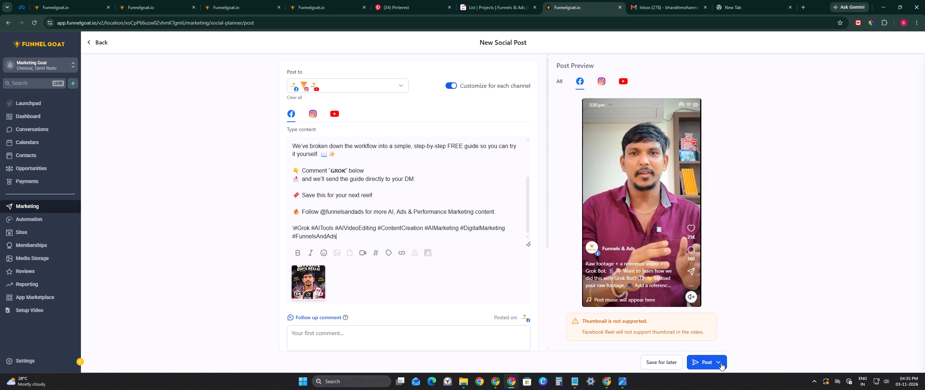
{"action": "scroll", "coordinate": [407, 212], "scroll_direction": "up", "scroll_amount": 3}
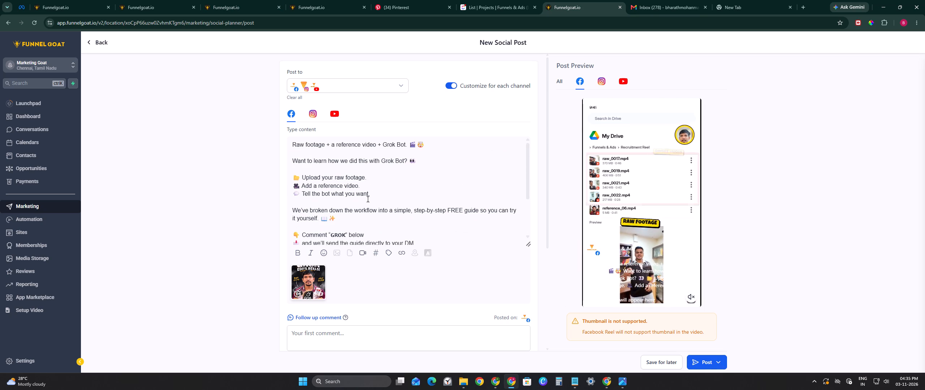
{"action": "scroll", "coordinate": [345, 196], "scroll_direction": "down", "scroll_amount": 3}
{"action": "scroll", "coordinate": [449, 216], "scroll_direction": "up", "scroll_amount": 4}
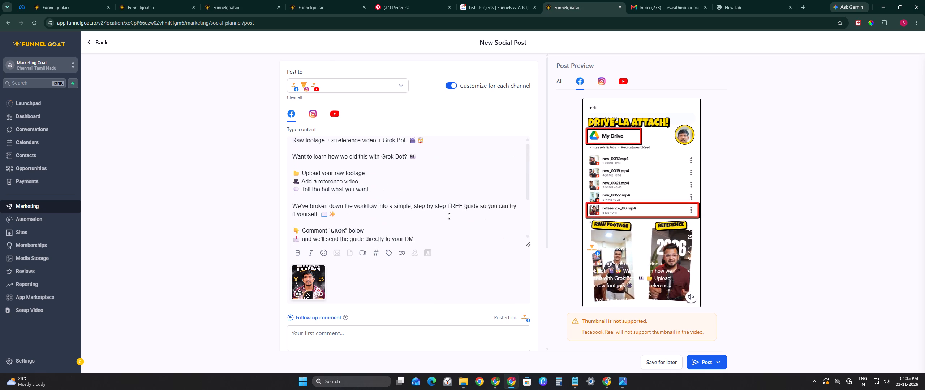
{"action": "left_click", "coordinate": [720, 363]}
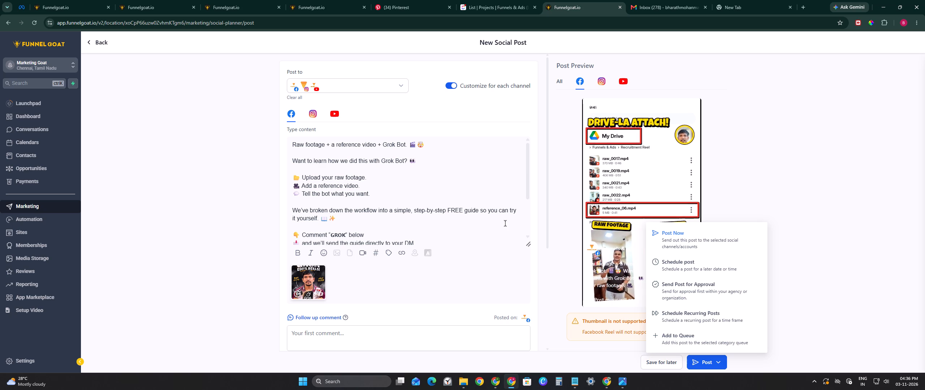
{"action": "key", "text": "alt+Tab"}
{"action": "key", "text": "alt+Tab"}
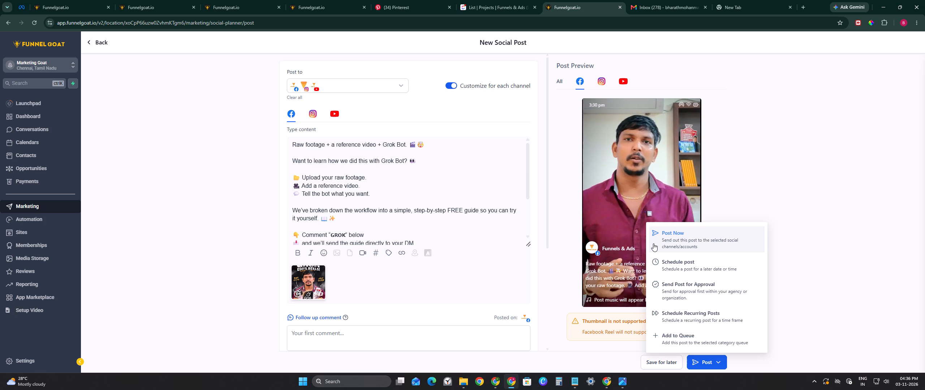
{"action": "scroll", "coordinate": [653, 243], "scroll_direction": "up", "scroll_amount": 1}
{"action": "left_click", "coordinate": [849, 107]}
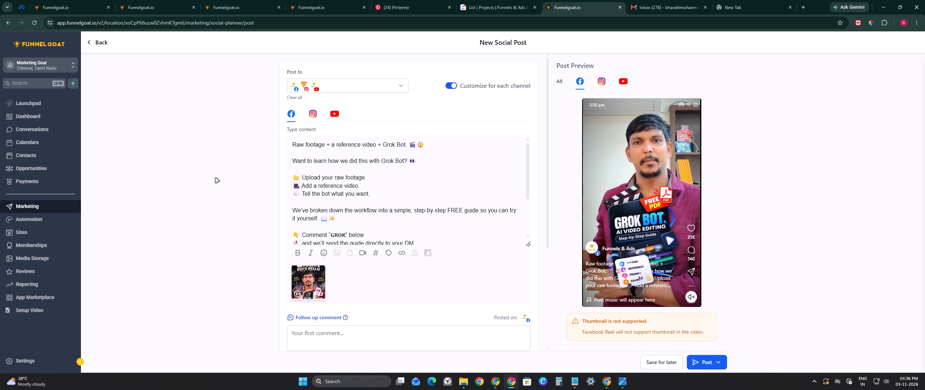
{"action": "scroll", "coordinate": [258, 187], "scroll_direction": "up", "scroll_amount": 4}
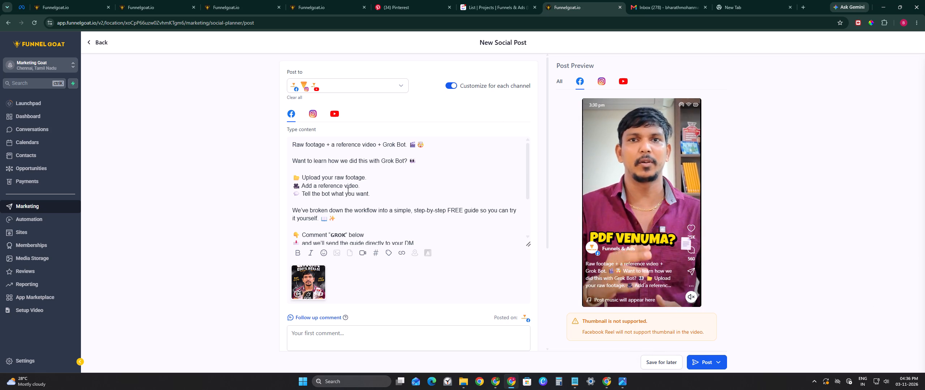
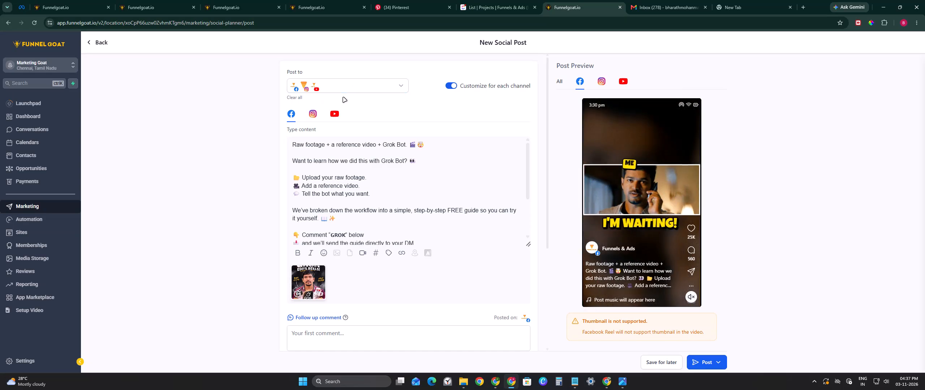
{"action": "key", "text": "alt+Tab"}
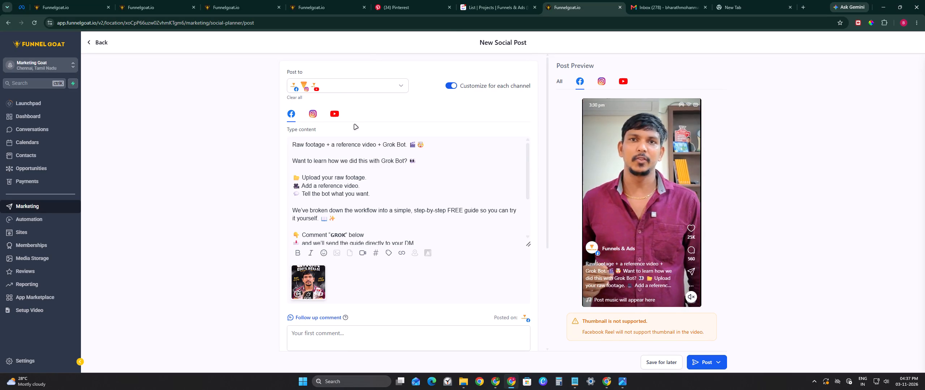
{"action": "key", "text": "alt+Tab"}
Remove the stray backslash before #Grok in the Facebook version's caption hashtags.
{"action": "scroll", "coordinate": [464, 184], "scroll_direction": "down", "scroll_amount": 9}
{"action": "scroll", "coordinate": [464, 184], "scroll_direction": "up", "scroll_amount": 10}
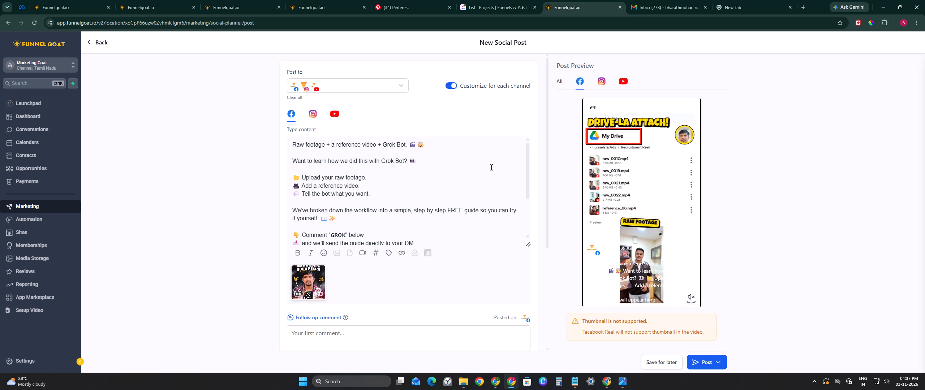
{"action": "scroll", "coordinate": [432, 215], "scroll_direction": "down", "scroll_amount": 8}
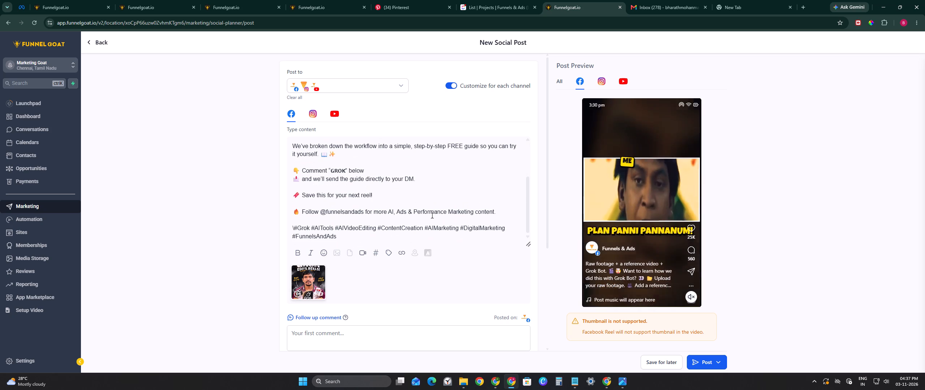
{"action": "scroll", "coordinate": [432, 215], "scroll_direction": "down", "scroll_amount": 6}
{"action": "scroll", "coordinate": [432, 215], "scroll_direction": "up", "scroll_amount": 8}
{"action": "scroll", "coordinate": [432, 214], "scroll_direction": "down", "scroll_amount": 5}
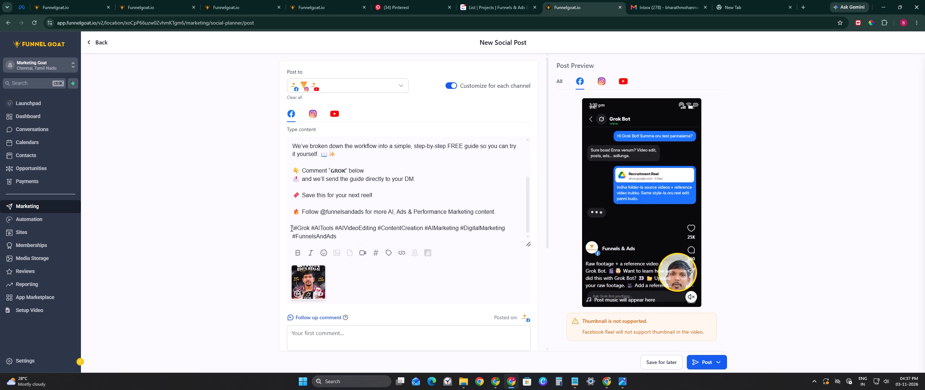
{"action": "left_click", "coordinate": [294, 228]}
{"action": "key", "text": "BackSpace"}
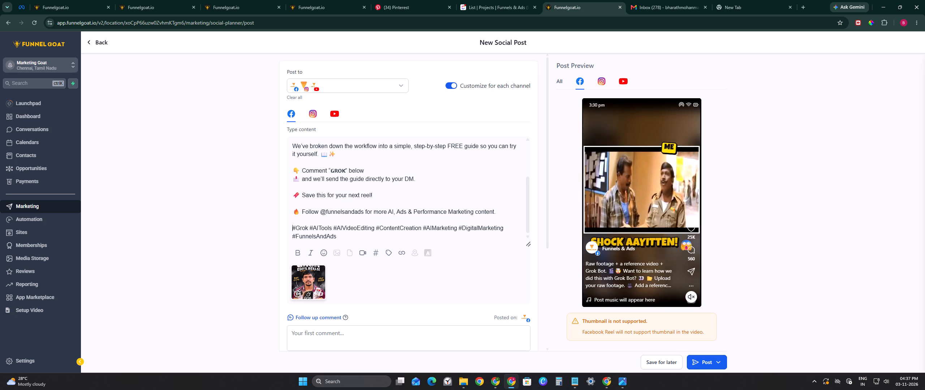
Remove the stray backslash before #Grok in the Instagram version's caption.
{"action": "left_click", "coordinate": [314, 113]}
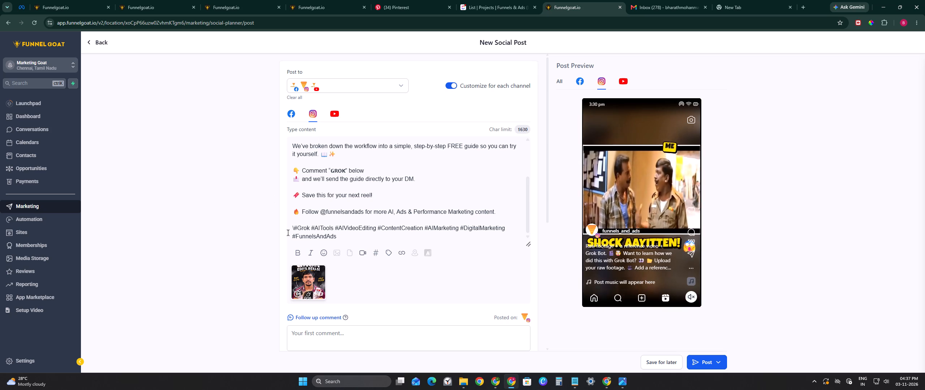
{"action": "key", "text": "Right"}
{"action": "key", "text": "BackSpace"}
Check the captions and hashtags across the Facebook, Instagram and YouTube versions, and review the YouTube title, post type and privacy options.
{"action": "left_click", "coordinate": [335, 114]}
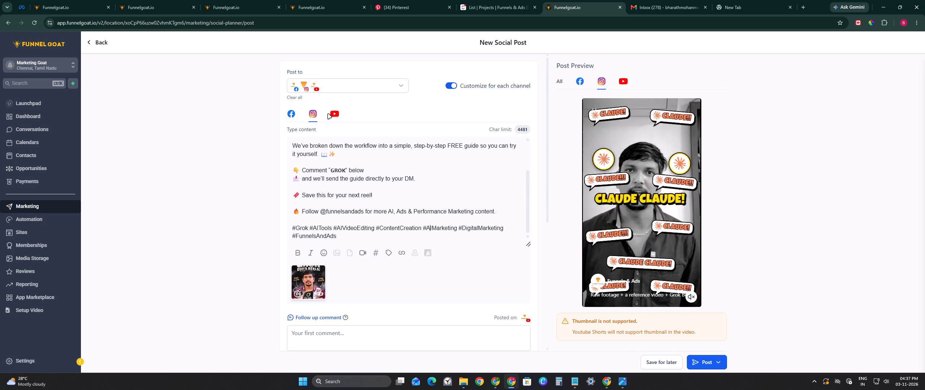
{"action": "left_click", "coordinate": [294, 114]}
{"action": "left_click", "coordinate": [315, 118]}
{"action": "left_click", "coordinate": [342, 115]}
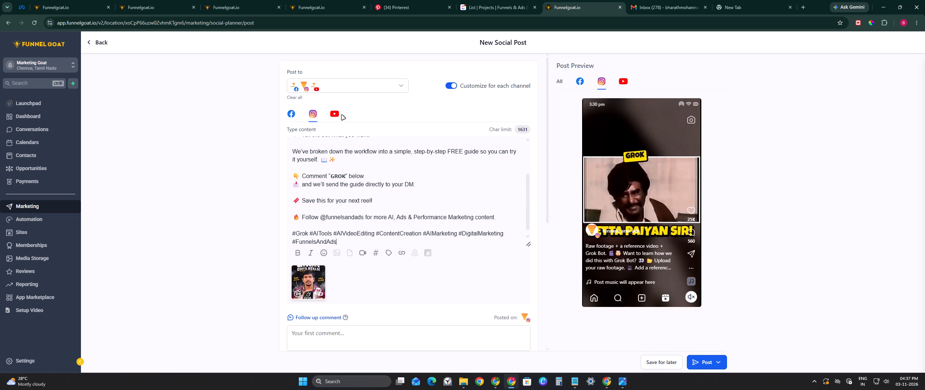
{"action": "left_click", "coordinate": [337, 114]}
{"action": "scroll", "coordinate": [366, 229], "scroll_direction": "down", "scroll_amount": 6}
{"action": "scroll", "coordinate": [401, 212], "scroll_direction": "up", "scroll_amount": 5}
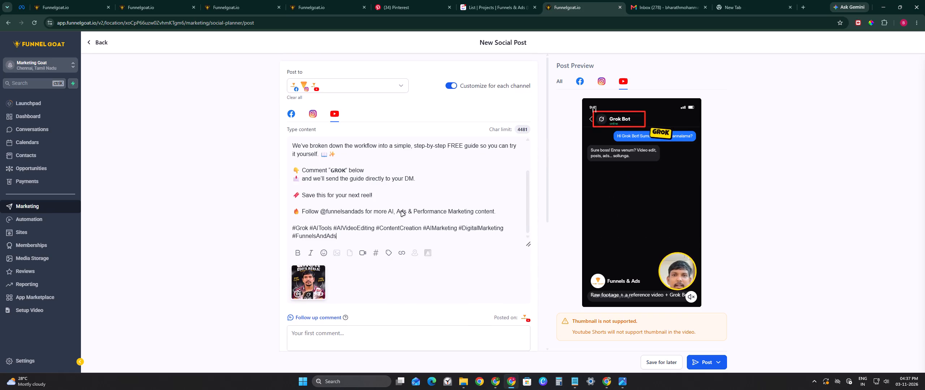
{"action": "scroll", "coordinate": [517, 238], "scroll_direction": "down", "scroll_amount": 5}
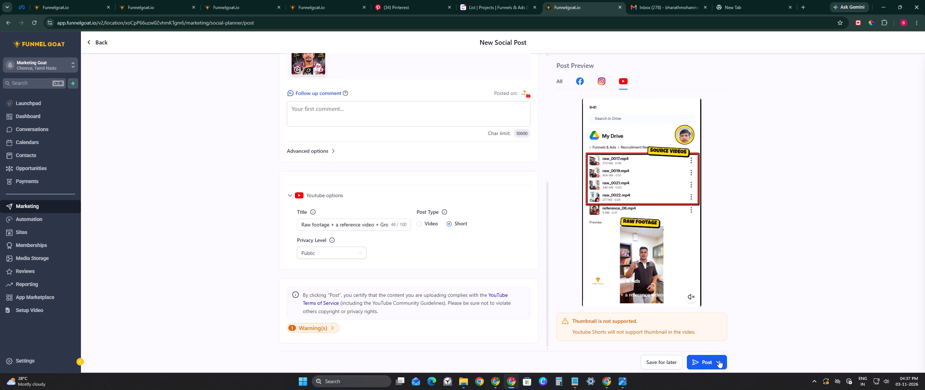
{"action": "scroll", "coordinate": [397, 239], "scroll_direction": "up", "scroll_amount": 16}
{"action": "scroll", "coordinate": [395, 203], "scroll_direction": "up", "scroll_amount": 10}
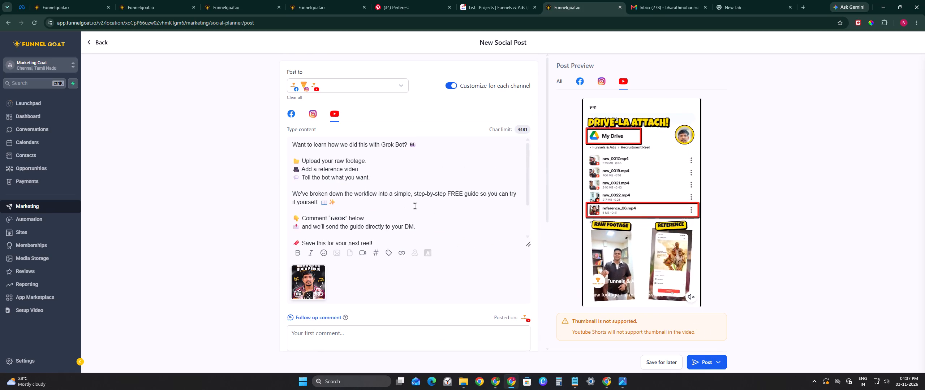
Choose to schedule the post instead of publishing it immediately, opening the date and time picker.
{"action": "left_click", "coordinate": [717, 362]}
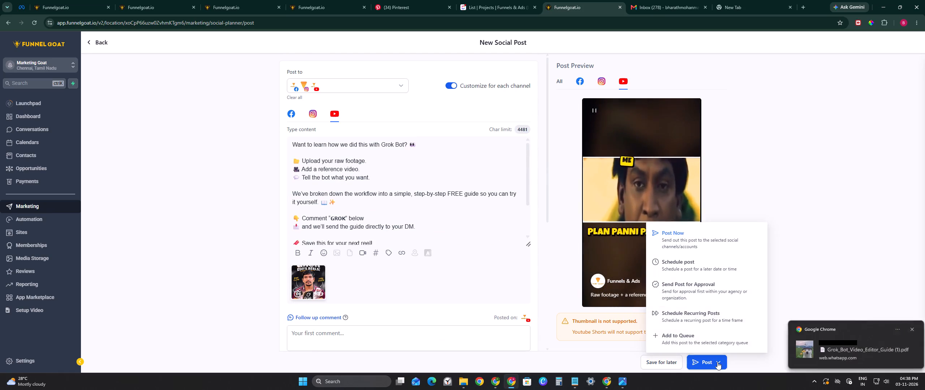
{"action": "left_click", "coordinate": [698, 264]}
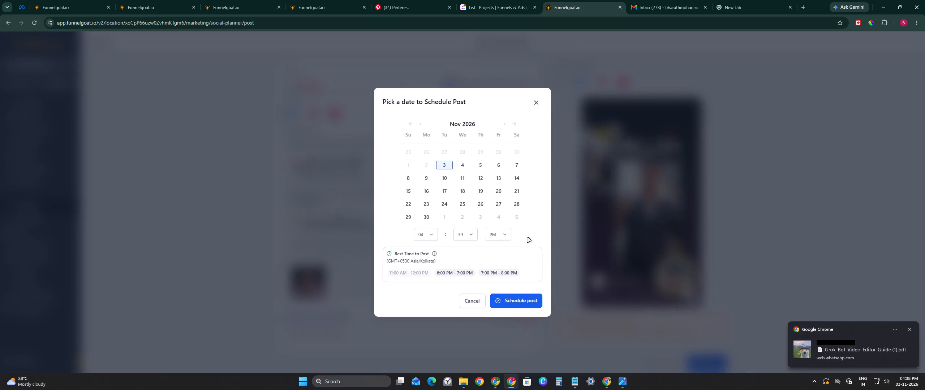
Schedule the post for 3 November 2026 at 05:30 PM.
{"action": "left_click", "coordinate": [420, 235]}
{"action": "left_click", "coordinate": [423, 279]}
{"action": "left_click", "coordinate": [468, 240]}
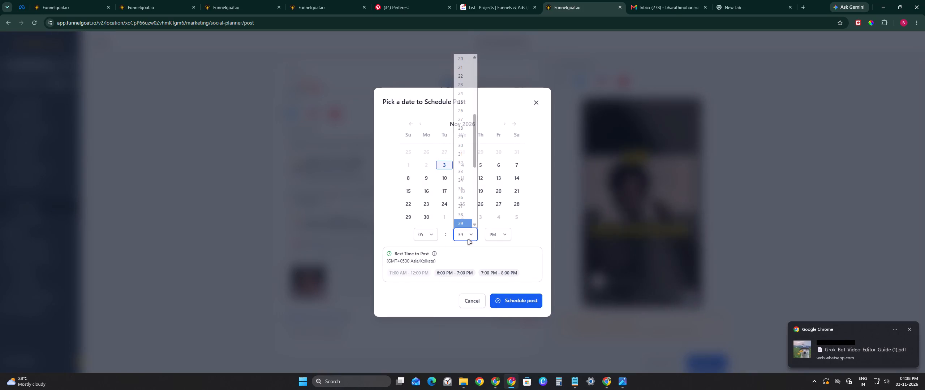
{"action": "left_click", "coordinate": [464, 142]}
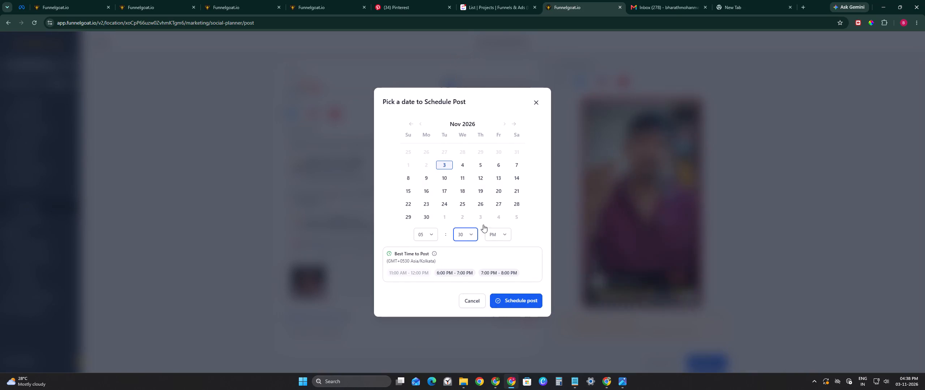
{"action": "left_click", "coordinate": [500, 236]}
{"action": "left_click", "coordinate": [528, 236]}
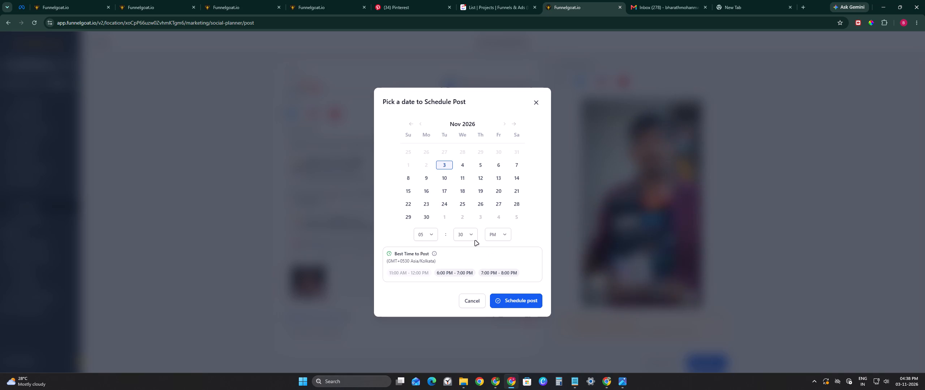
{"action": "left_click", "coordinate": [450, 165]}
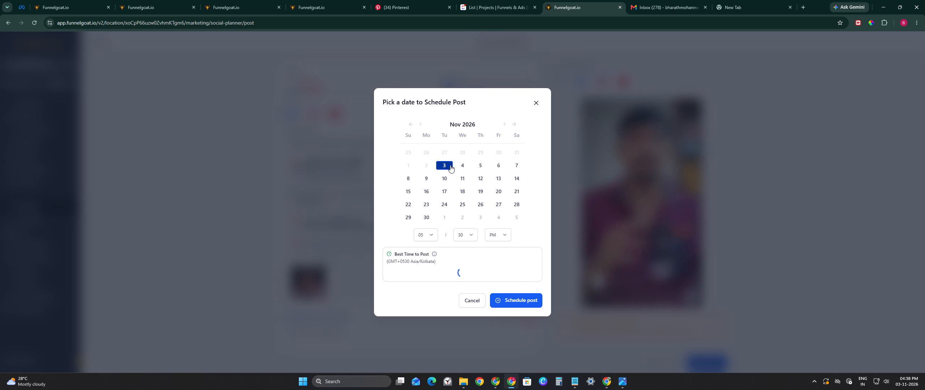
{"action": "left_click", "coordinate": [511, 296]}
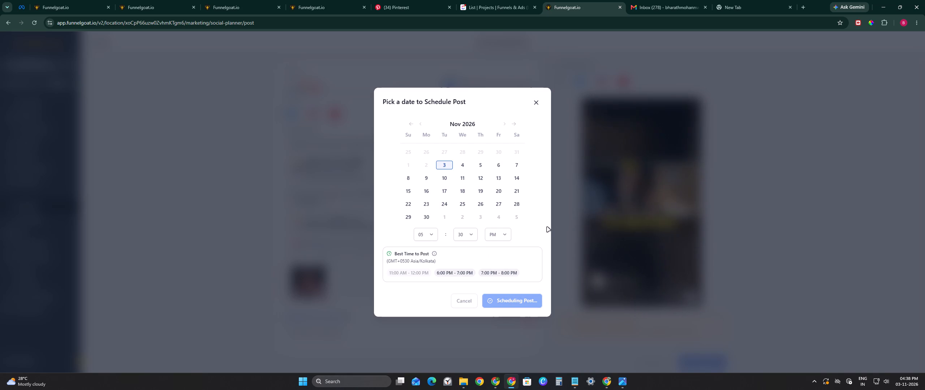
{"action": "left_click", "coordinate": [505, 236]}
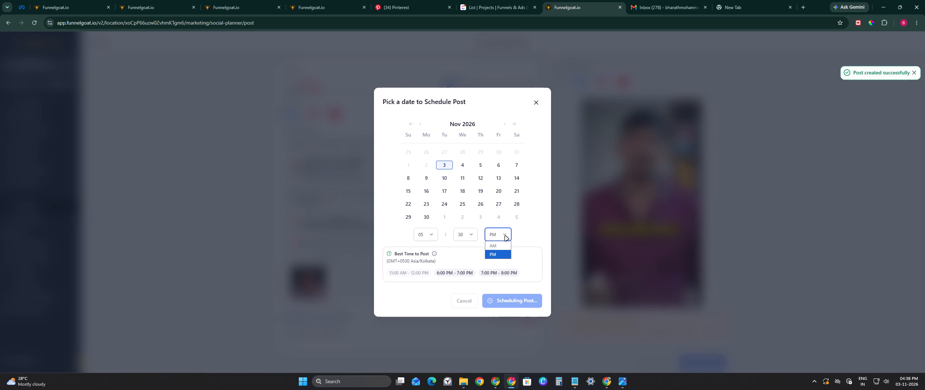
{"action": "left_click", "coordinate": [522, 230]}
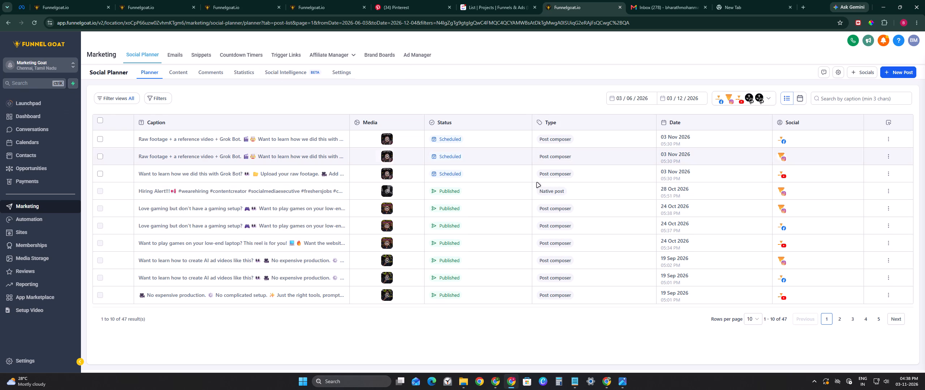
{"action": "key", "text": "alt+Tab"}
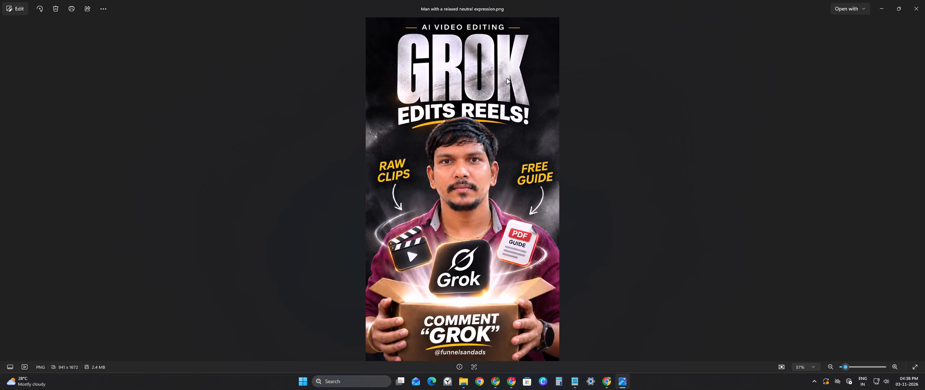
{"action": "key", "text": "alt+Tab"}
{"action": "left_click", "coordinate": [496, 387]}
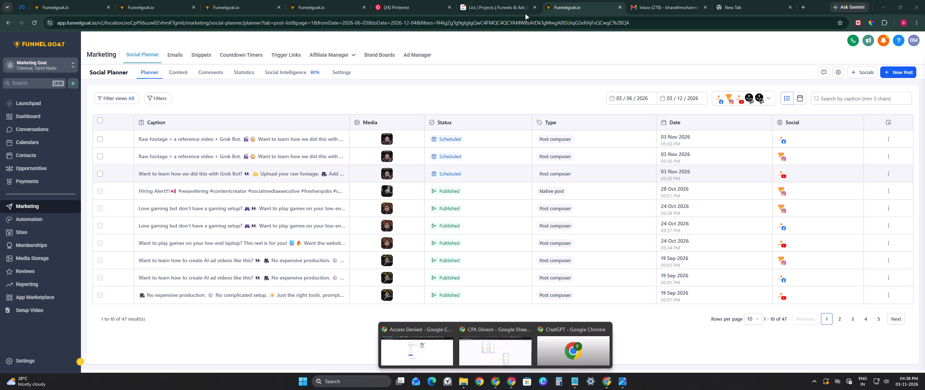
{"action": "left_click", "coordinate": [496, 338]}
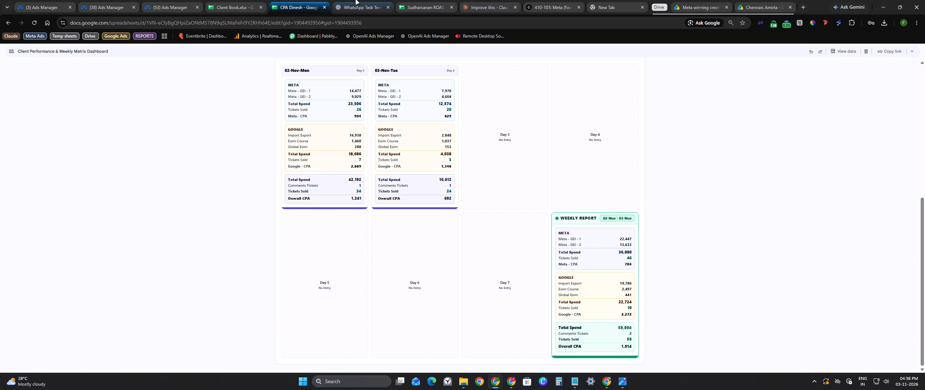
{"action": "left_click", "coordinate": [697, 0]}
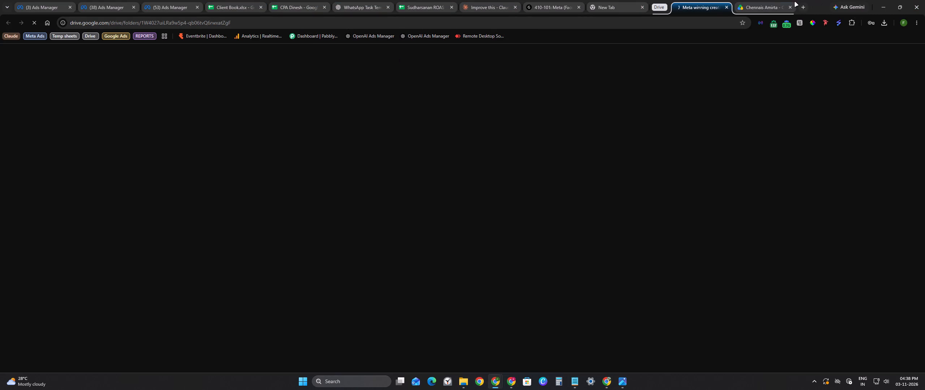
{"action": "left_click", "coordinate": [763, 8]}
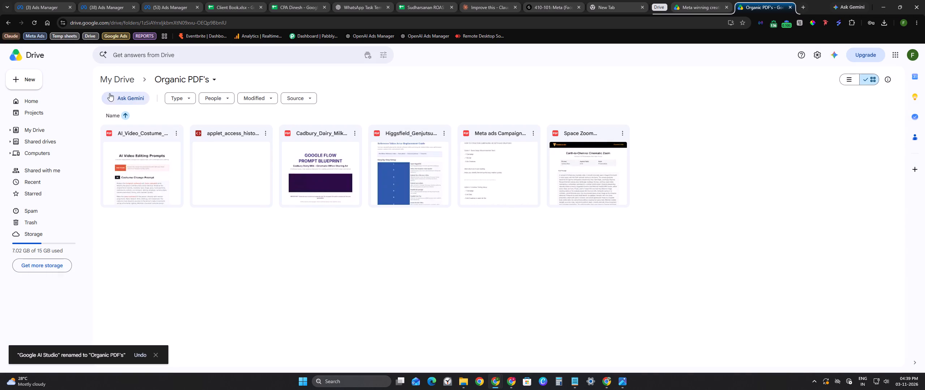
Start a file upload into the Organic PDF's folder, bringing up the file picker.
{"action": "left_click", "coordinate": [32, 82]}
{"action": "left_click", "coordinate": [31, 90]}
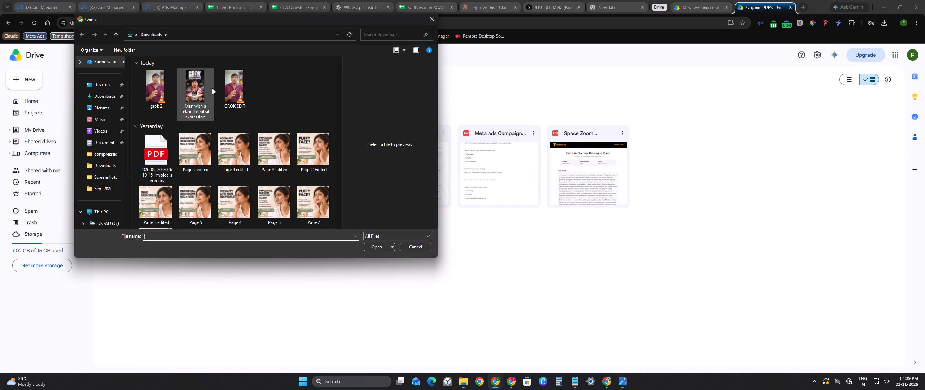
Leave the upload picker open and switch to the Downloads folder in File Explorer.
{"action": "key", "text": "alt+Tab"}
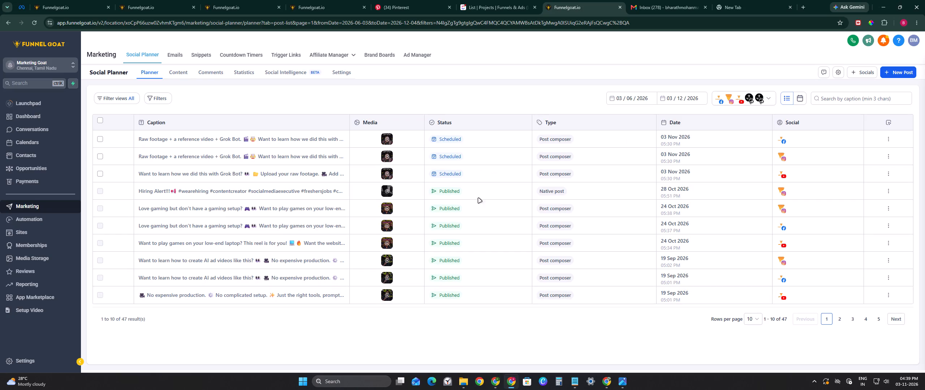
{"action": "key", "text": "alt+Tab"}
{"action": "key", "text": "alt+Tab"}
{"action": "key", "text": "alt+Tab"}
{"action": "key", "text": "alt+Tab"}
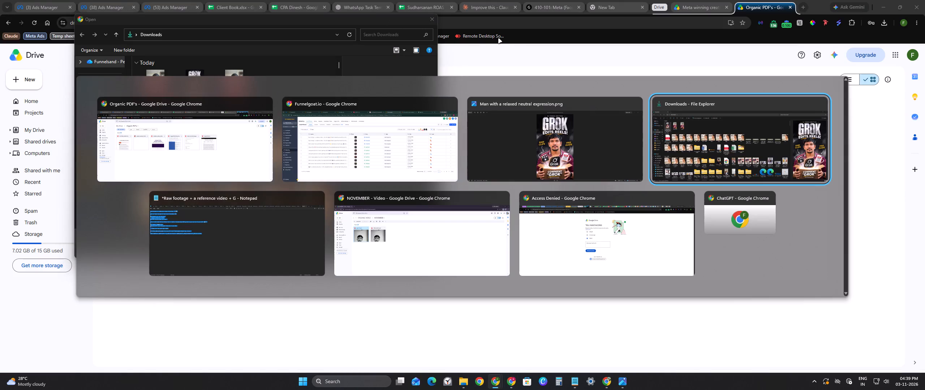
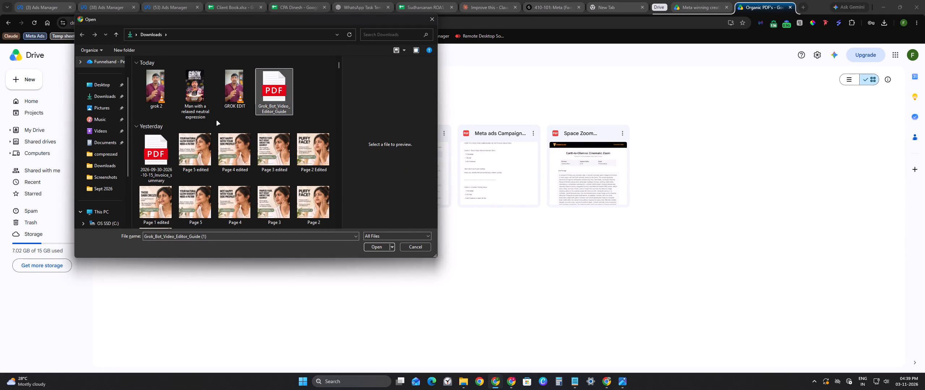
Upload the Grok_Bot_Video_Editor_Guide PDF from Downloads to the Organic PDF's folder.
{"action": "left_click", "coordinate": [268, 103]}
{"action": "left_click", "coordinate": [375, 248]}
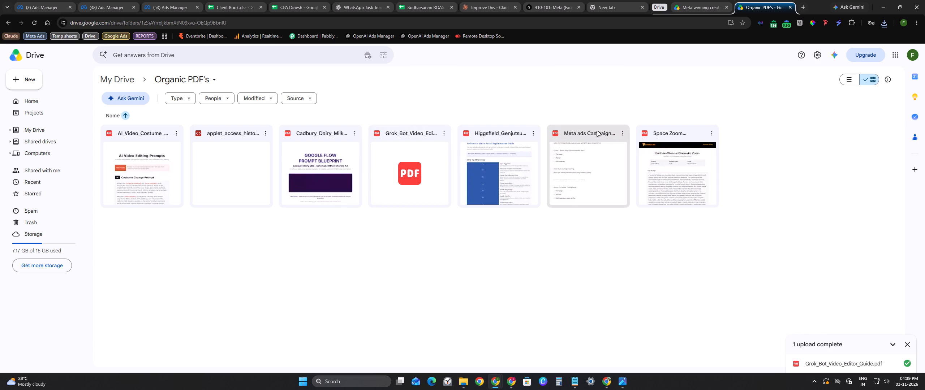
Reload the Organic PDF's folder and open Grok_Bot_Video_Editor_Guide.pdf in the preview.
{"action": "left_click", "coordinate": [385, 250]}
{"action": "left_click", "coordinate": [31, 21]}
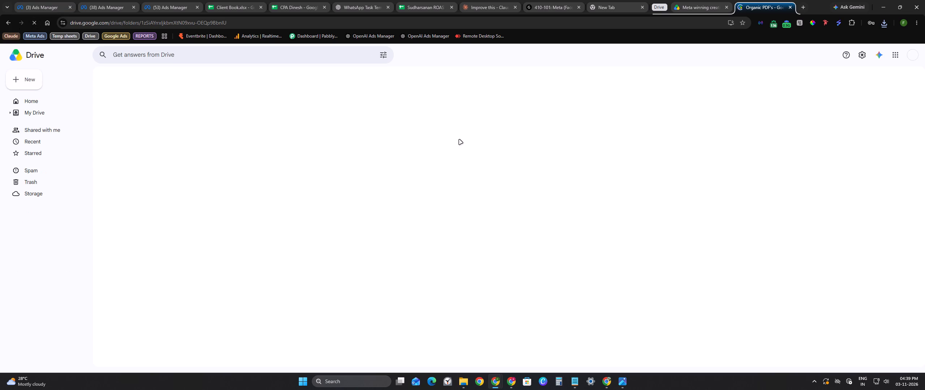
{"action": "left_click", "coordinate": [453, 133]}
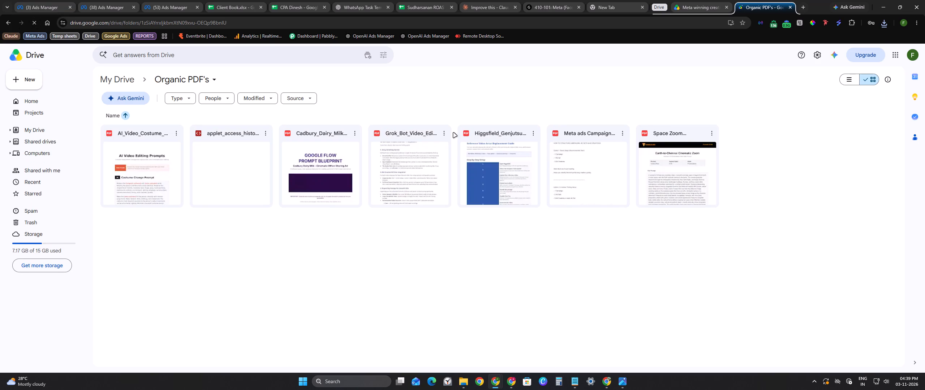
{"action": "left_click", "coordinate": [446, 136]}
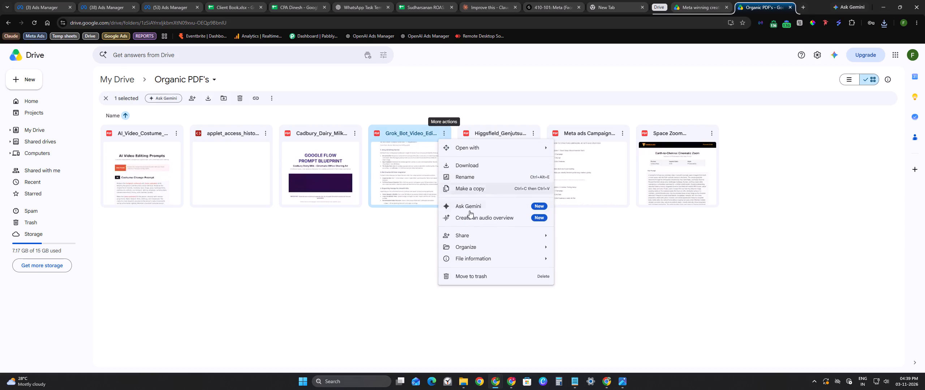
{"action": "left_click", "coordinate": [403, 173]}
{"action": "left_click", "coordinate": [403, 173]}
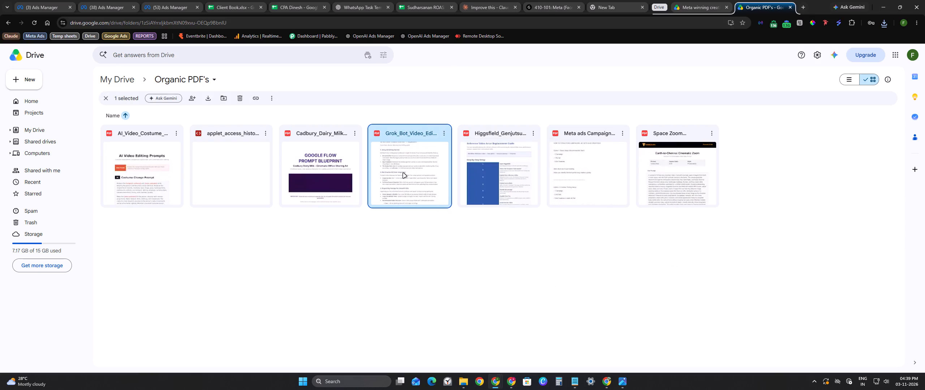
{"action": "double_click", "coordinate": [403, 173]}
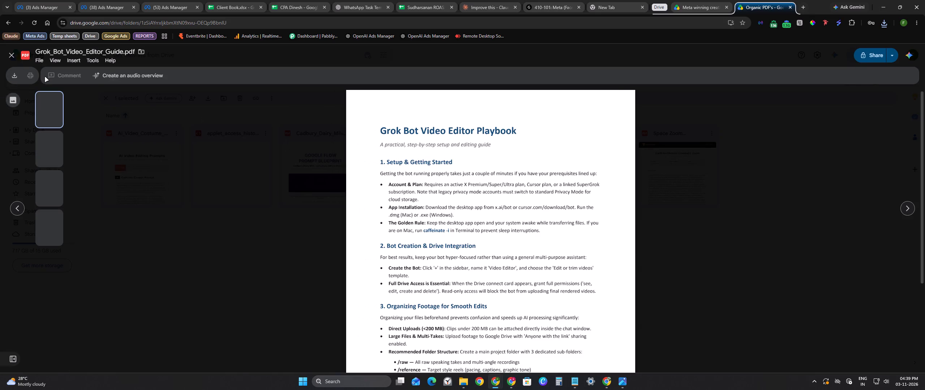
Set general access of Grok_Bot_Video_Editor_Guide.pdf to Anyone with the link and copy its share link.
{"action": "left_click", "coordinate": [882, 54]}
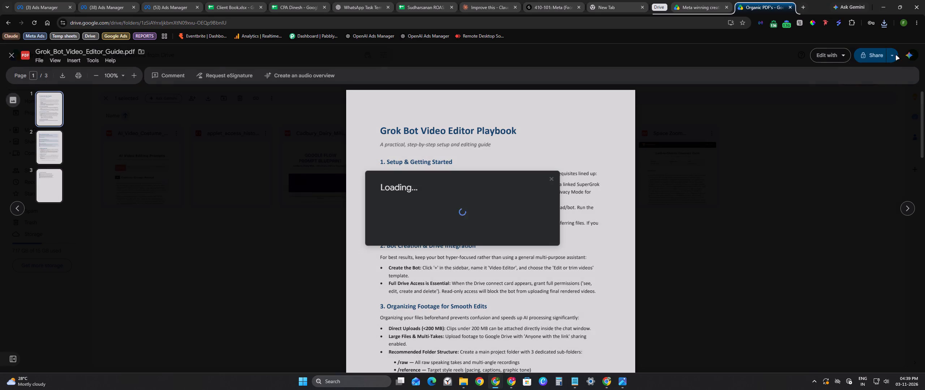
{"action": "left_click", "coordinate": [420, 239]}
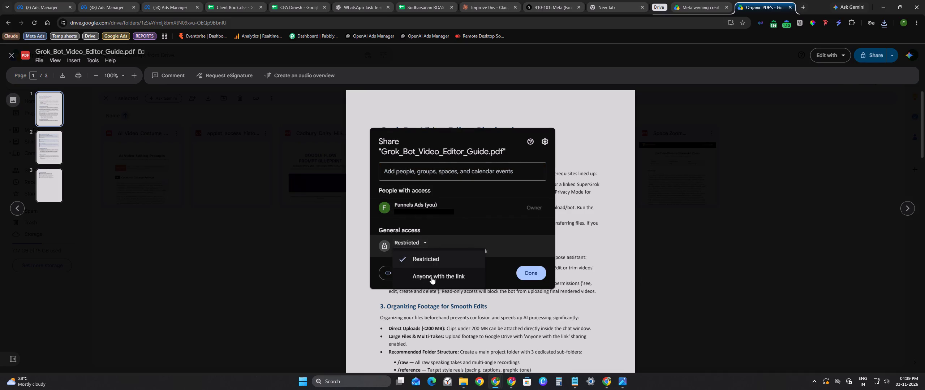
{"action": "left_click", "coordinate": [431, 276]}
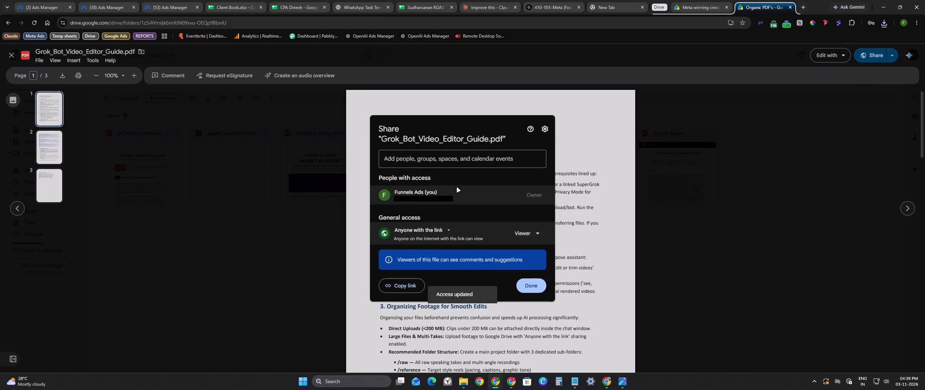
{"action": "left_click", "coordinate": [409, 284]}
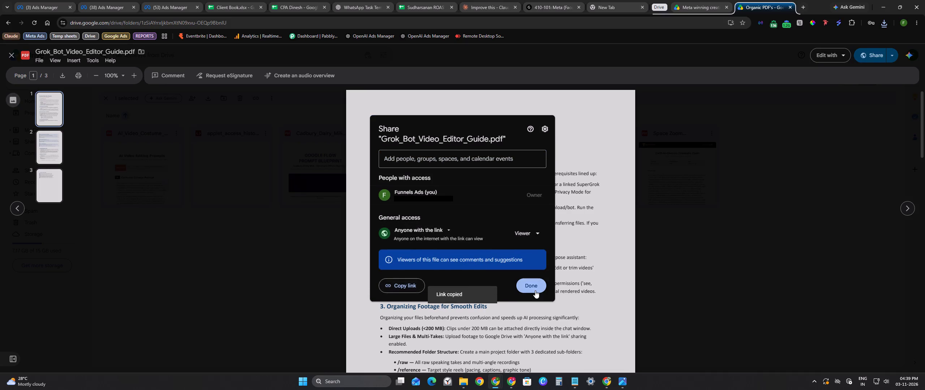
{"action": "left_click", "coordinate": [532, 284]}
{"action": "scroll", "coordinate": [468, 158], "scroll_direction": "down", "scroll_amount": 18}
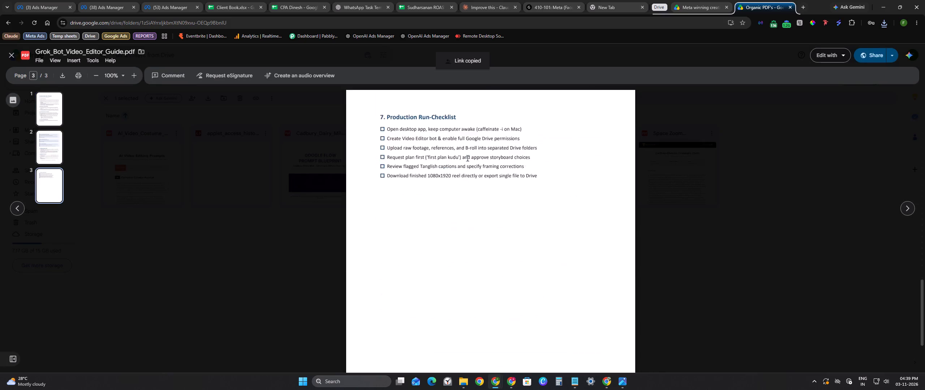
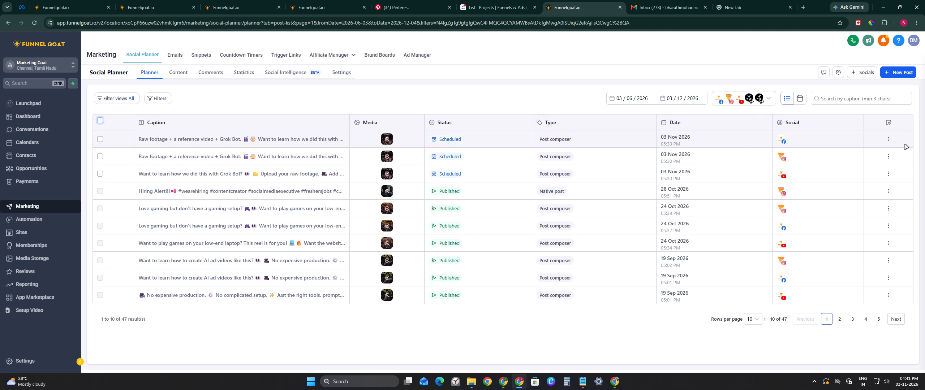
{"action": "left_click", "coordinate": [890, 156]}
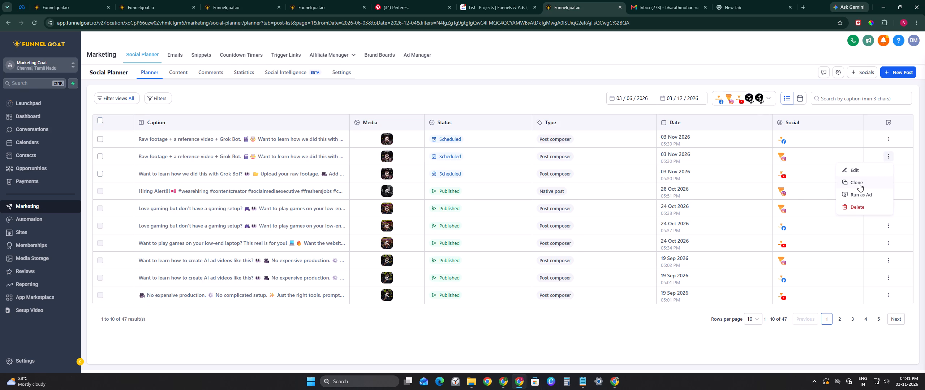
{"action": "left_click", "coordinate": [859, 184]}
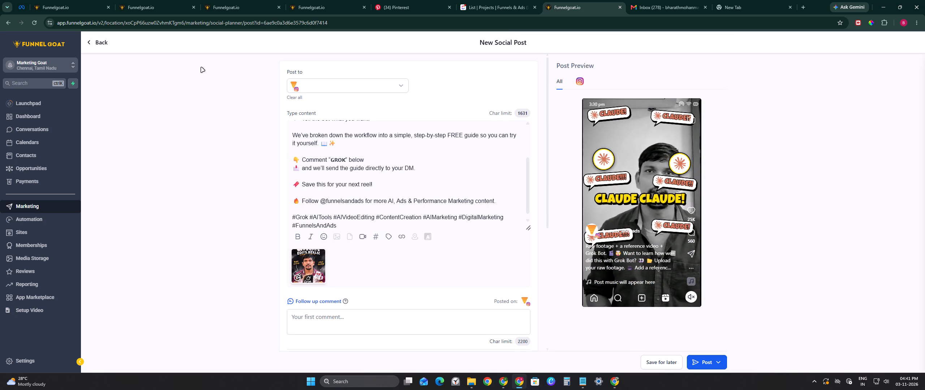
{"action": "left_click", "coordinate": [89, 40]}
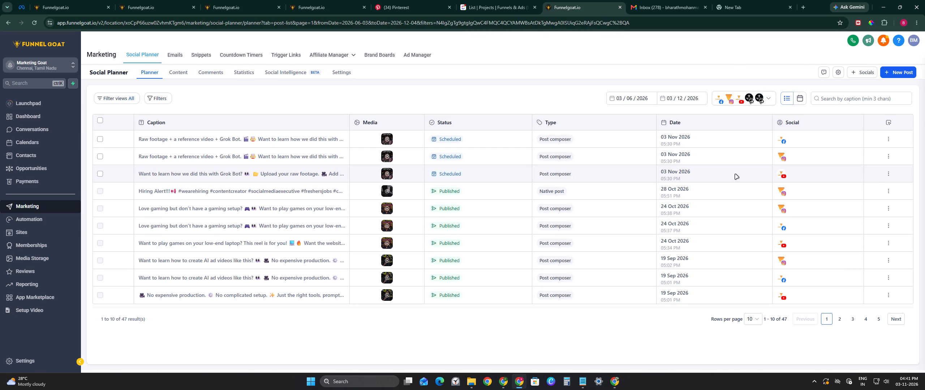
Reschedule the YouTube Grok post from the planner list to 3 Nov 2026 at 05:00 PM.
{"action": "left_click", "coordinate": [890, 175]}
{"action": "left_click", "coordinate": [858, 186]}
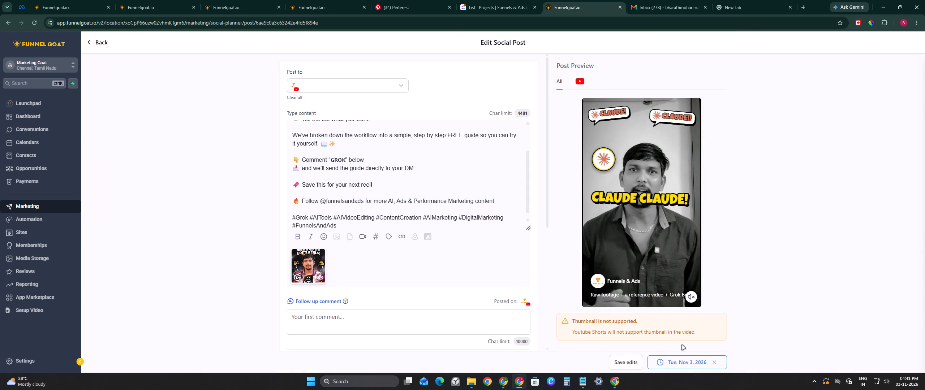
{"action": "left_click", "coordinate": [671, 362]}
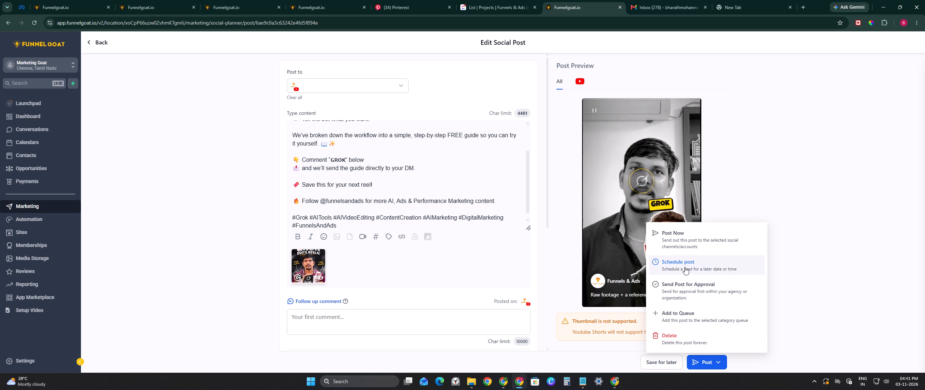
{"action": "left_click", "coordinate": [685, 267]}
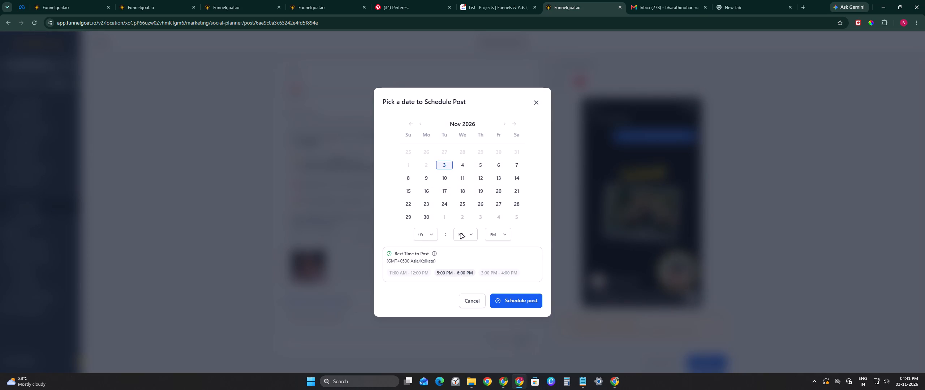
{"action": "left_click", "coordinate": [467, 234]}
{"action": "scroll", "coordinate": [456, 65], "scroll_direction": "up", "scroll_amount": 2}
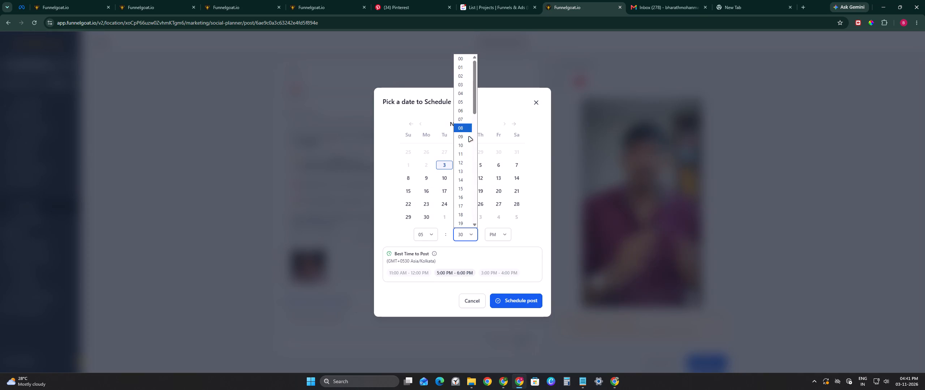
{"action": "left_click", "coordinate": [466, 59]}
{"action": "left_click", "coordinate": [509, 303]}
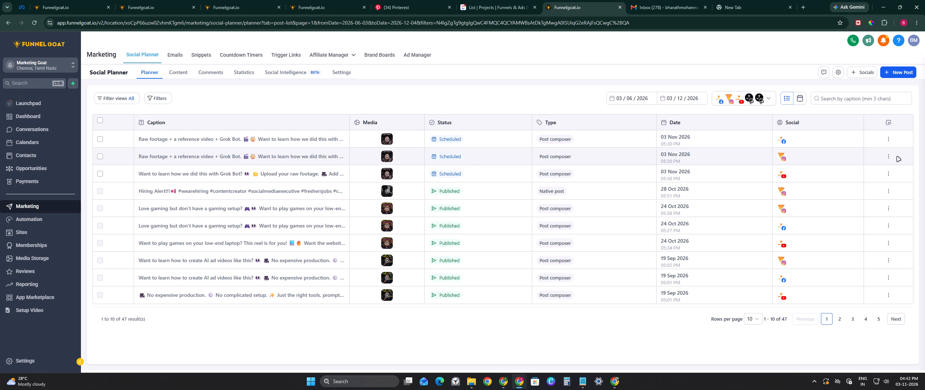
Reschedule the Instagram Grok post to 3 Nov 2026 at 05:00 PM.
{"action": "left_click", "coordinate": [888, 157]}
{"action": "left_click", "coordinate": [869, 171]}
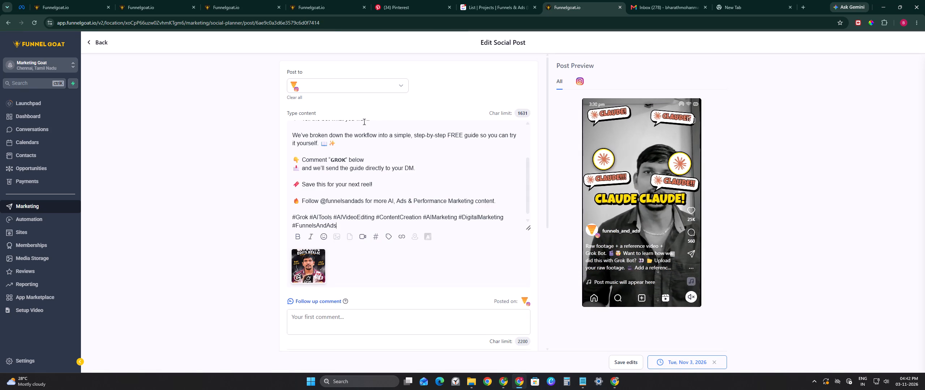
{"action": "left_click", "coordinate": [696, 356]}
{"action": "left_click", "coordinate": [699, 270]}
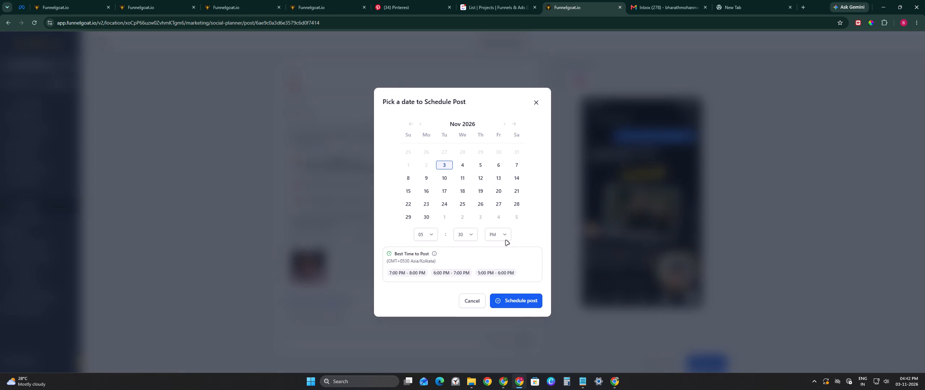
{"action": "left_click", "coordinate": [469, 234]}
{"action": "scroll", "coordinate": [457, 169], "scroll_direction": "up", "scroll_amount": 6}
{"action": "left_click", "coordinate": [463, 60]}
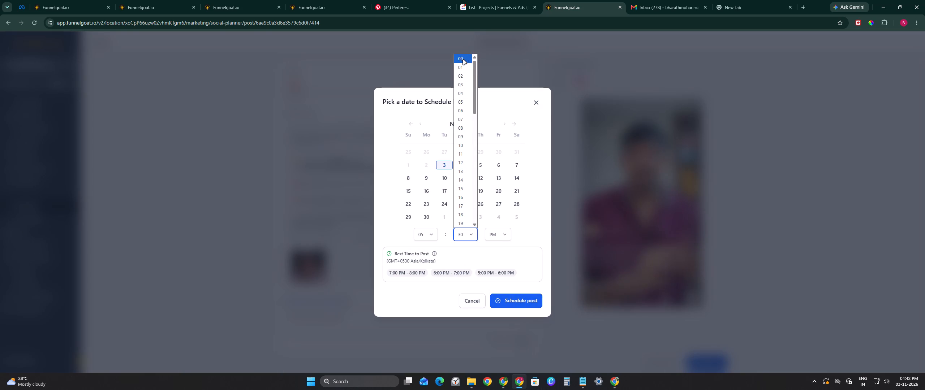
{"action": "left_click", "coordinate": [515, 305]}
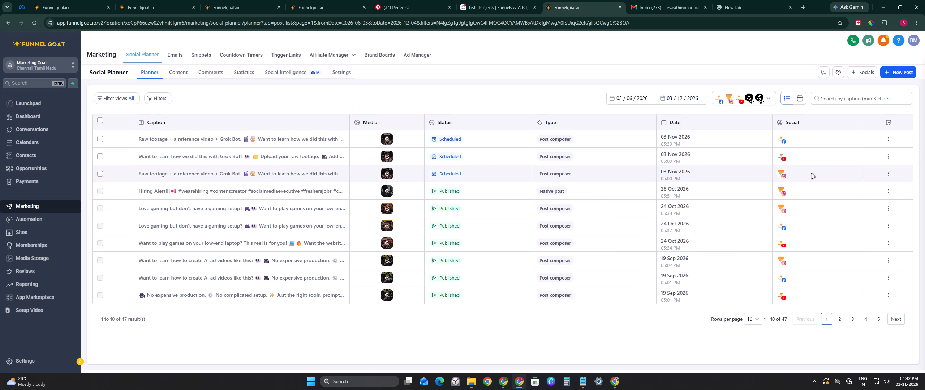
Reschedule the Facebook Grok post to 3 Nov 2026 at 05:00 PM.
{"action": "left_click", "coordinate": [887, 138]}
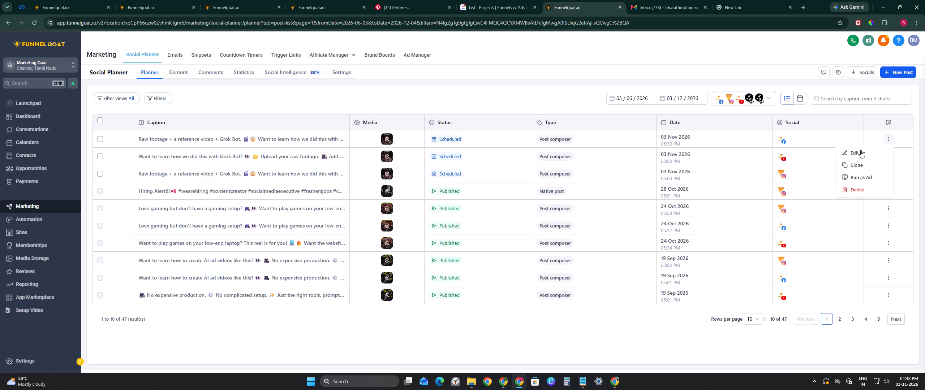
{"action": "left_click", "coordinate": [861, 150]}
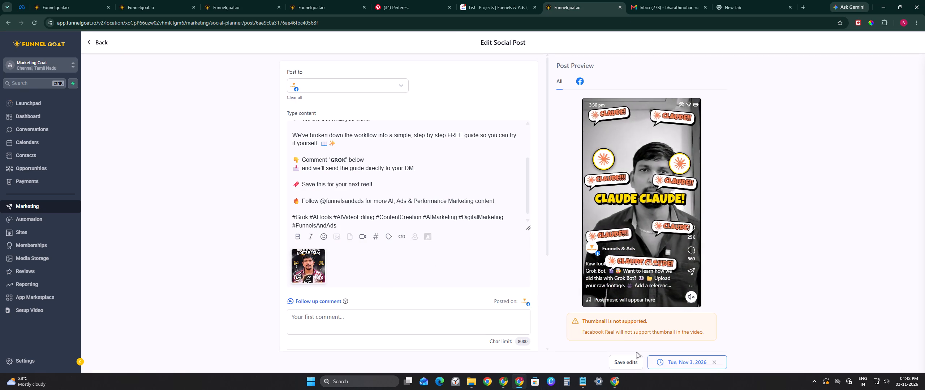
{"action": "left_click", "coordinate": [662, 359]}
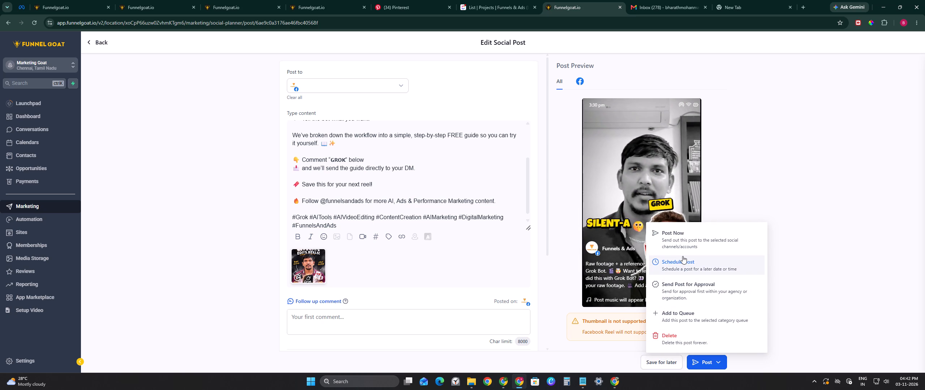
{"action": "left_click", "coordinate": [683, 256]}
{"action": "left_click", "coordinate": [469, 240]}
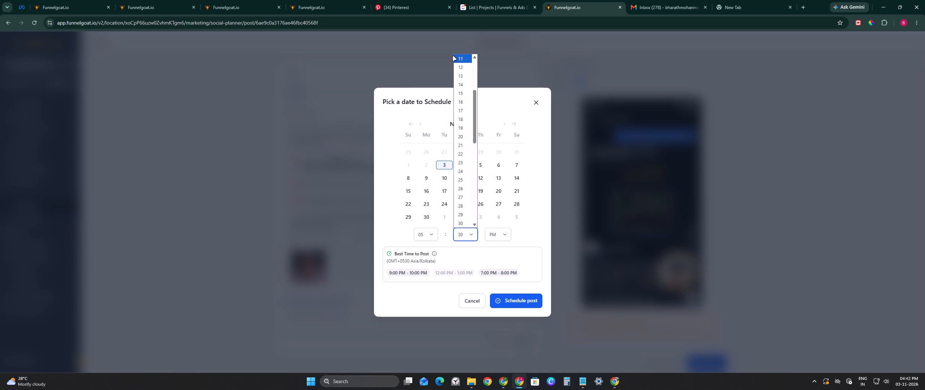
{"action": "scroll", "coordinate": [449, 63], "scroll_direction": "up", "scroll_amount": 4}
{"action": "left_click", "coordinate": [459, 236]}
{"action": "scroll", "coordinate": [476, 177], "scroll_direction": "up", "scroll_amount": 6}
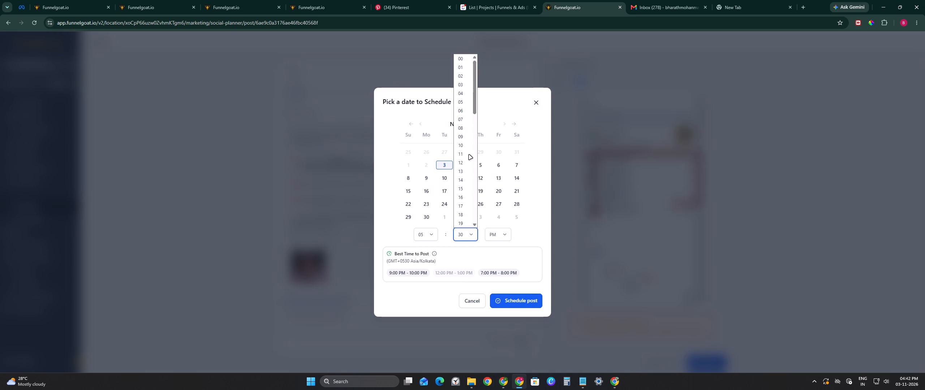
{"action": "scroll", "coordinate": [469, 155], "scroll_direction": "up", "scroll_amount": 3}
{"action": "left_click", "coordinate": [462, 61]}
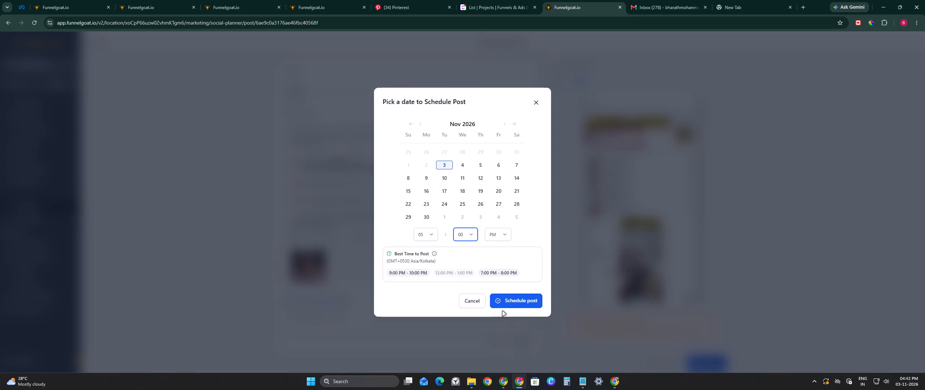
{"action": "left_click", "coordinate": [509, 307]}
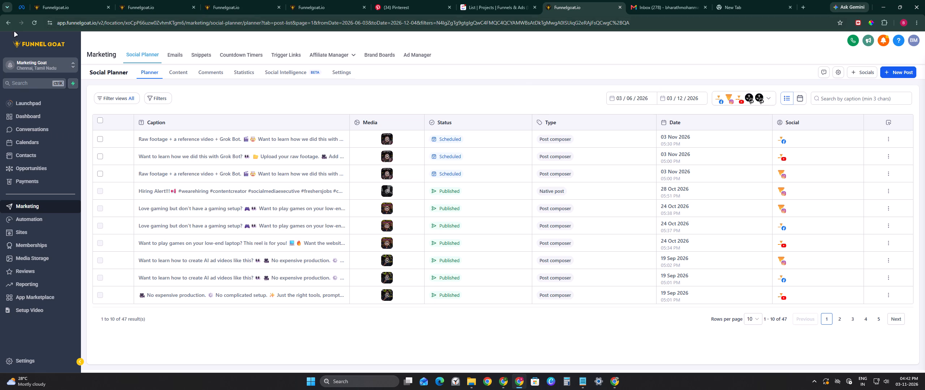
Reload the Social Planner post list to check the scheduled times of the Grok posts.
{"action": "left_click", "coordinate": [33, 20]}
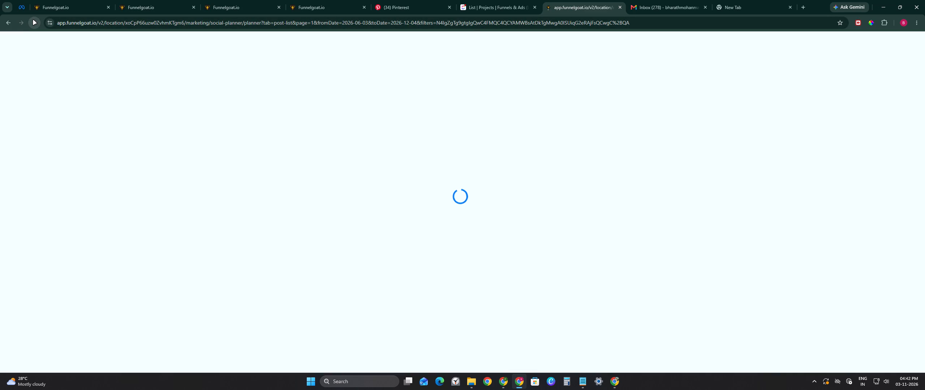